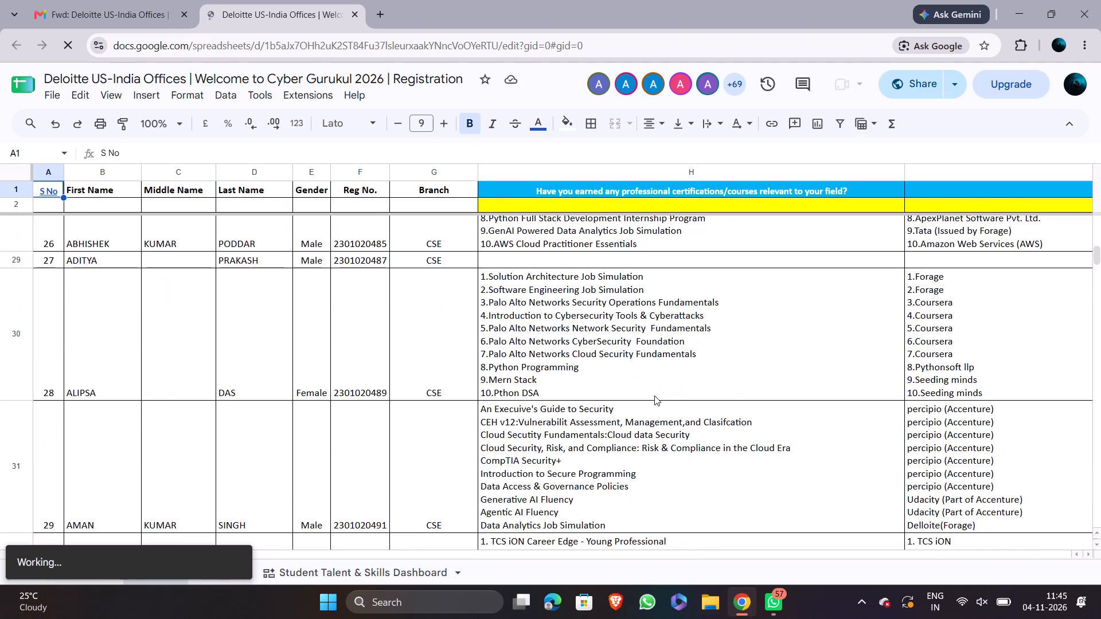
# Dismiss the promotional dialogue about filling blank cells with Gemini.
pyautogui.scroll(-4, 654, 395)
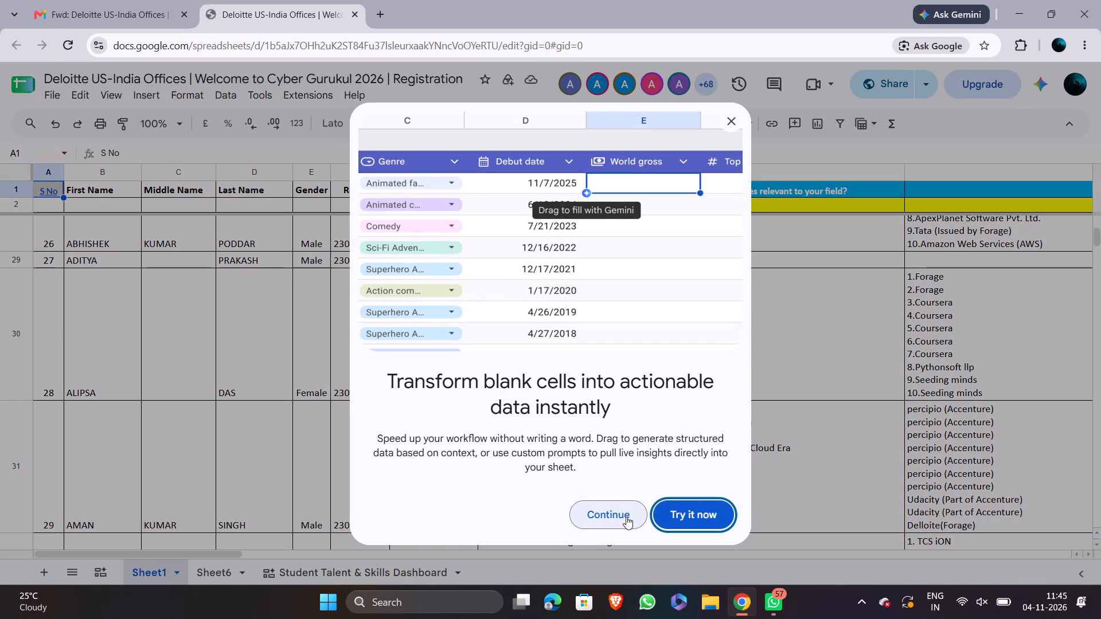
pyautogui.click(737, 121)
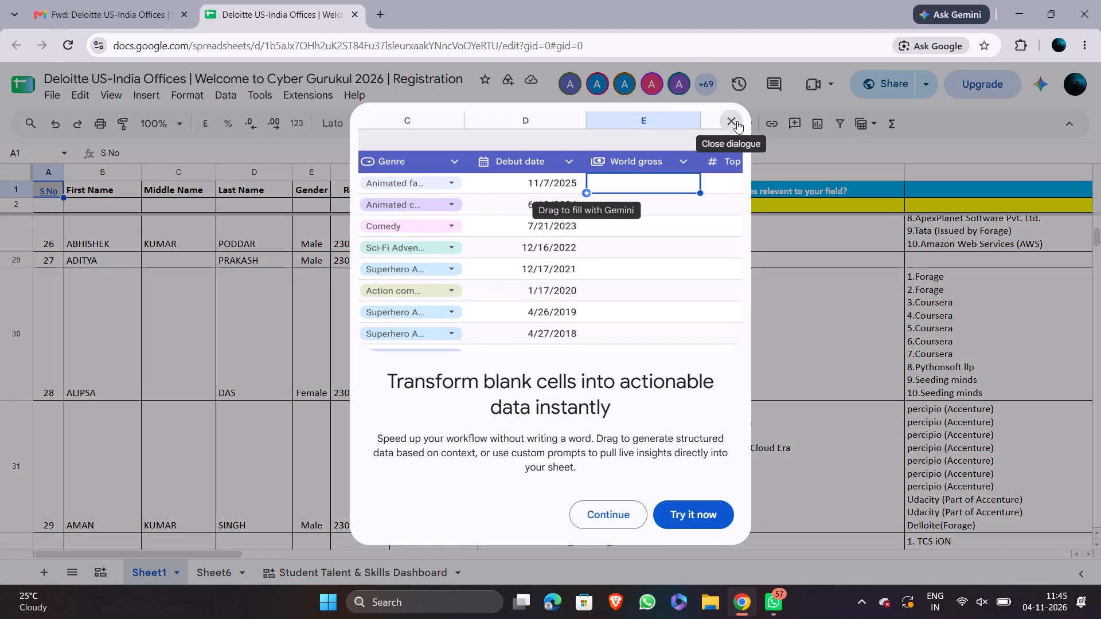
# Find the CSFE student row with serial number 341 in Sheet1 and select its professional certifications cell, H343.
pyautogui.scroll(-6, 768, 308)
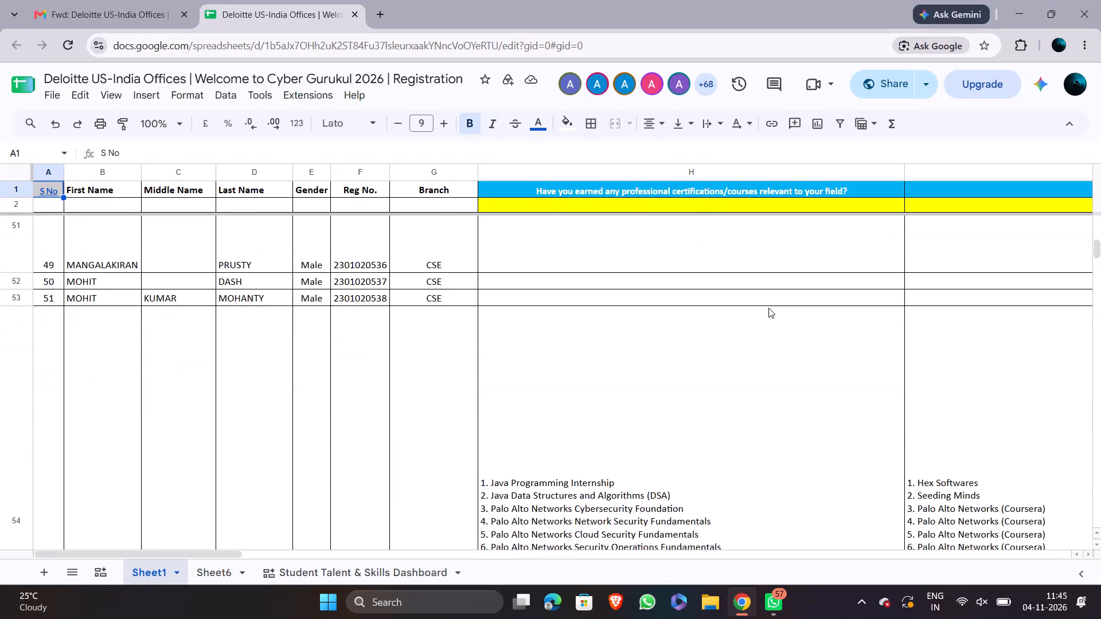
pyautogui.scroll(-9, 768, 308)
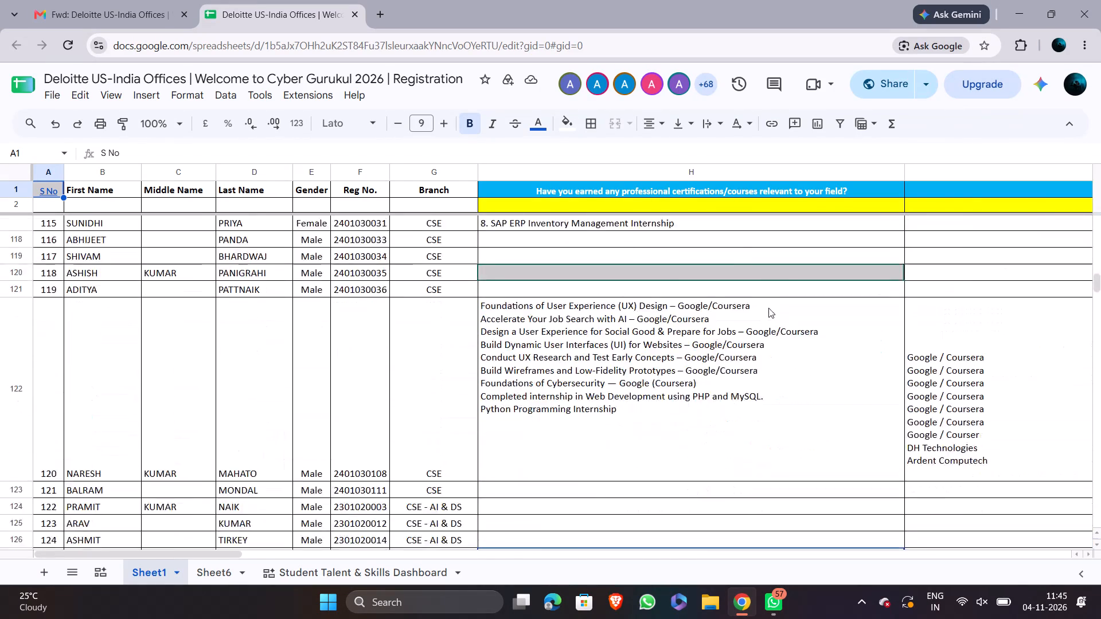
pyautogui.scroll(-7, 768, 308)
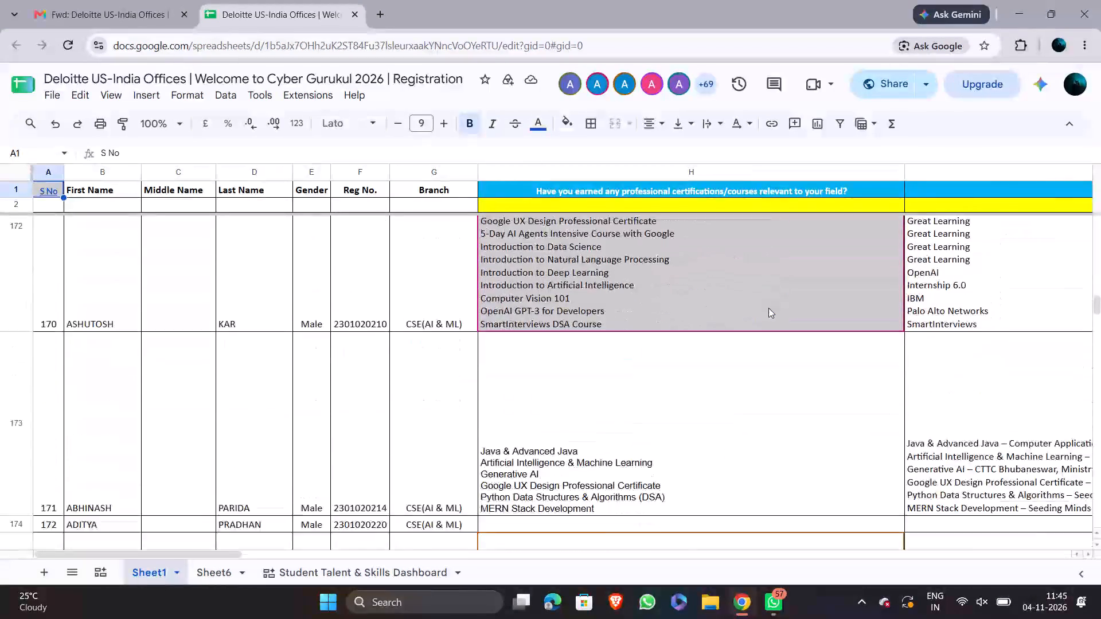
pyautogui.scroll(-6, 768, 308)
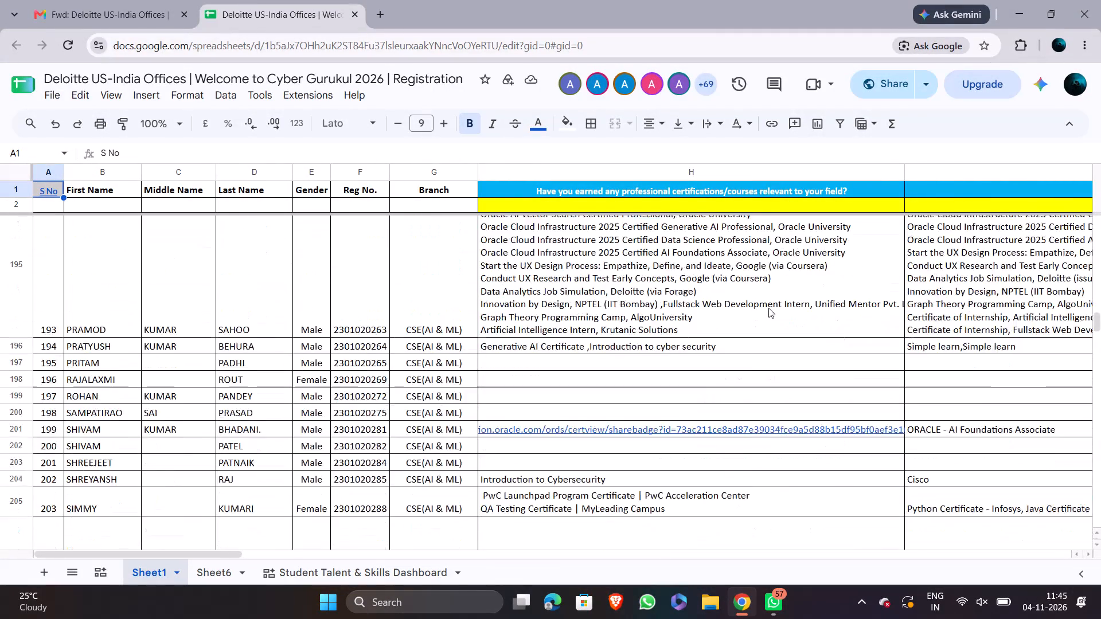
pyautogui.scroll(-4, 768, 308)
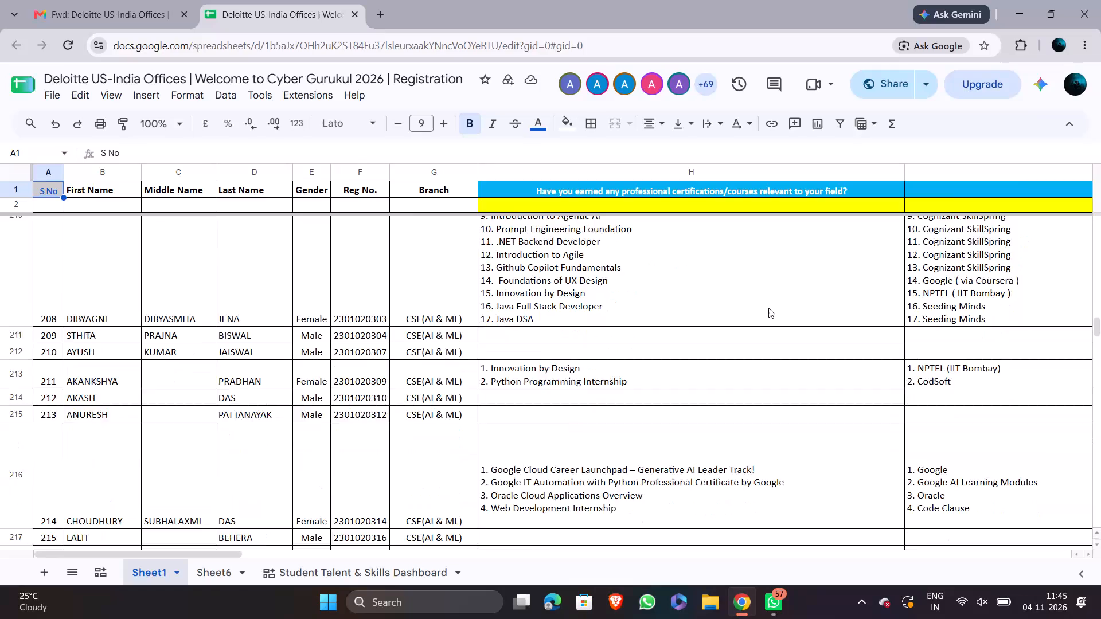
pyautogui.scroll(-6, 768, 308)
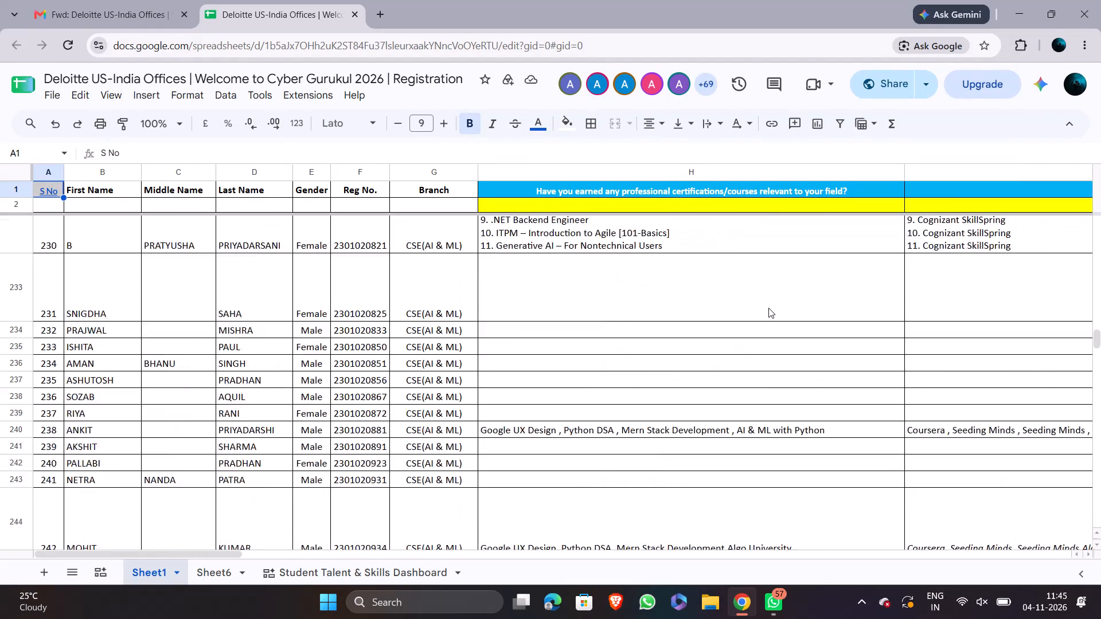
pyautogui.scroll(-5, 768, 308)
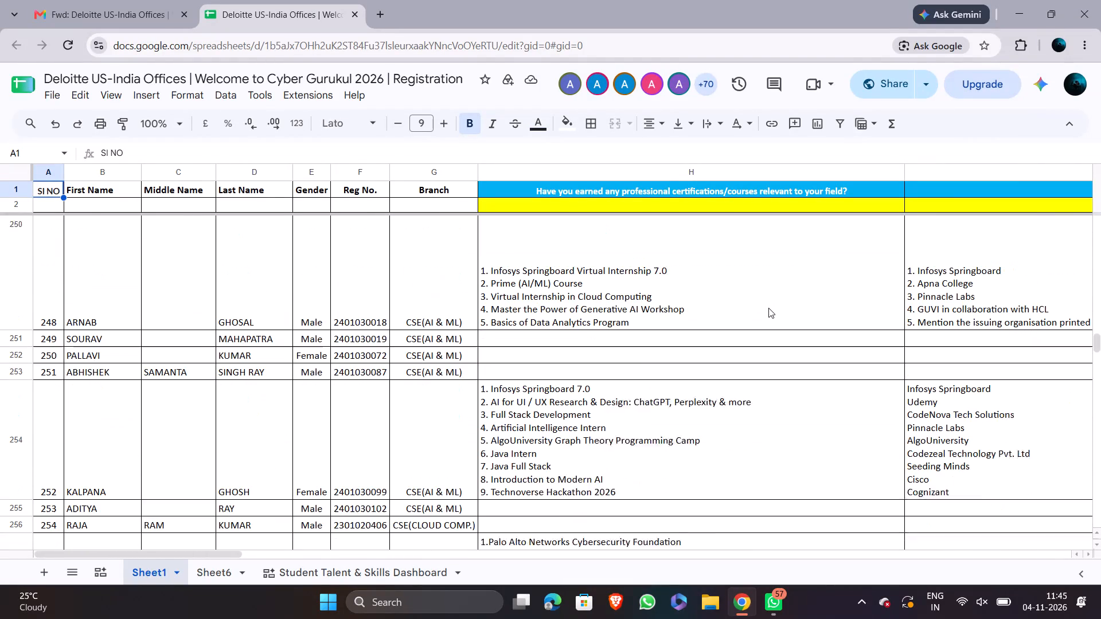
pyautogui.scroll(-3, 768, 308)
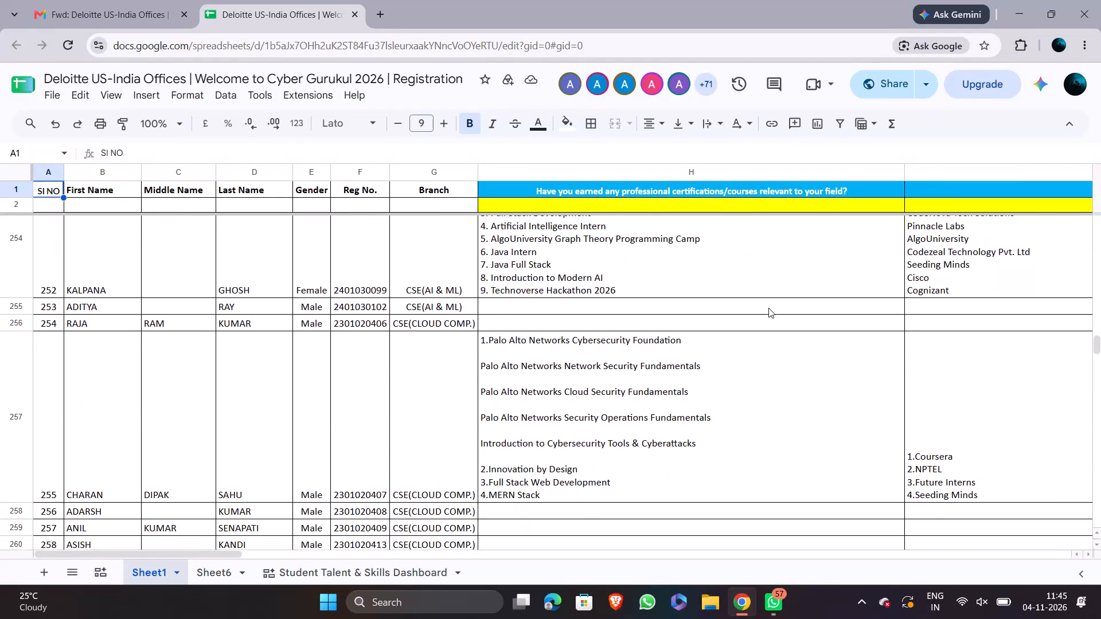
pyautogui.scroll(-6, 768, 308)
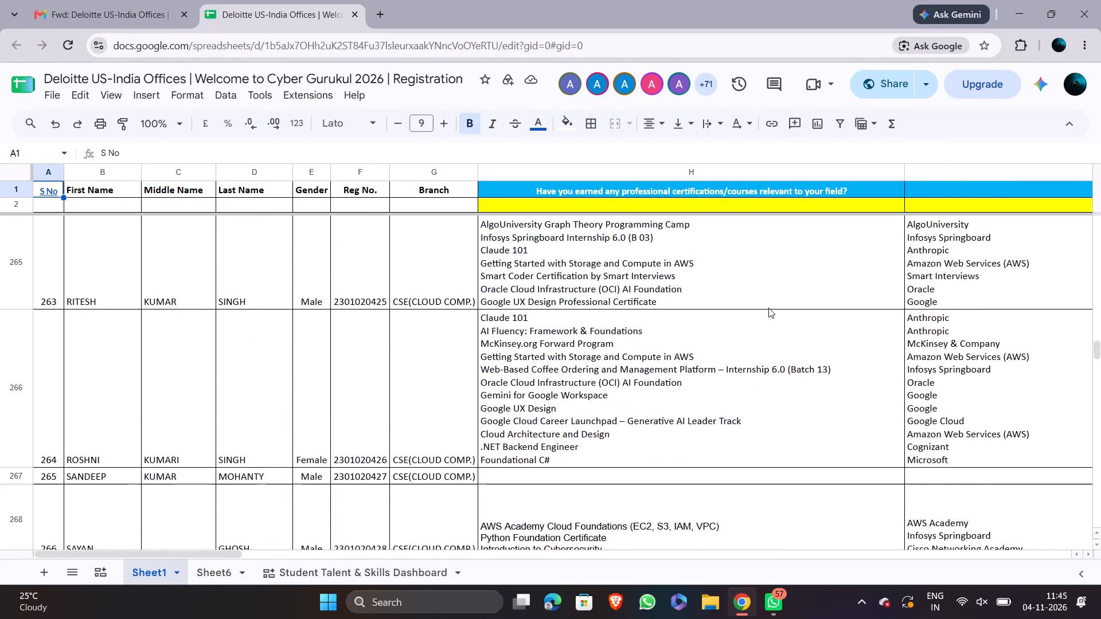
pyautogui.scroll(-4, 768, 308)
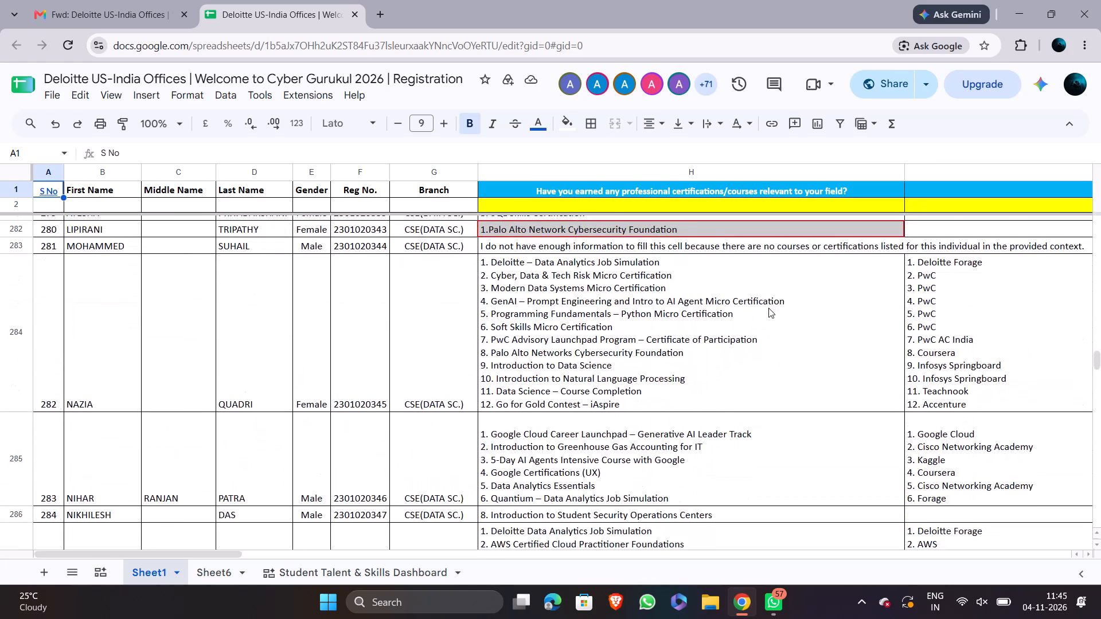
pyautogui.scroll(-2, 768, 308)
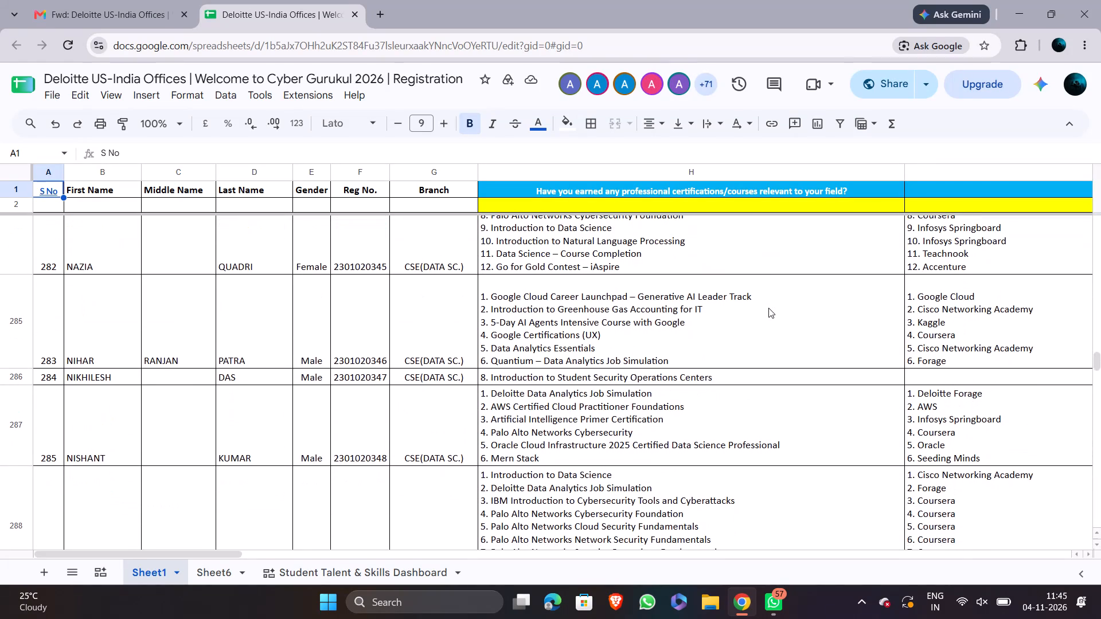
pyautogui.scroll(-4, 768, 308)
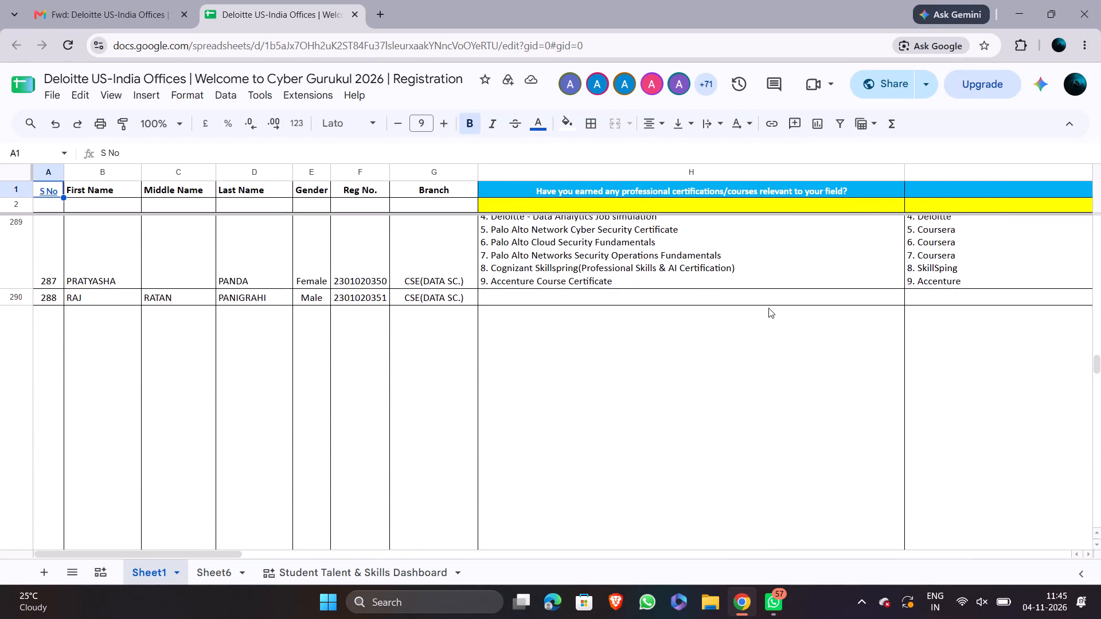
pyautogui.scroll(-7, 768, 308)
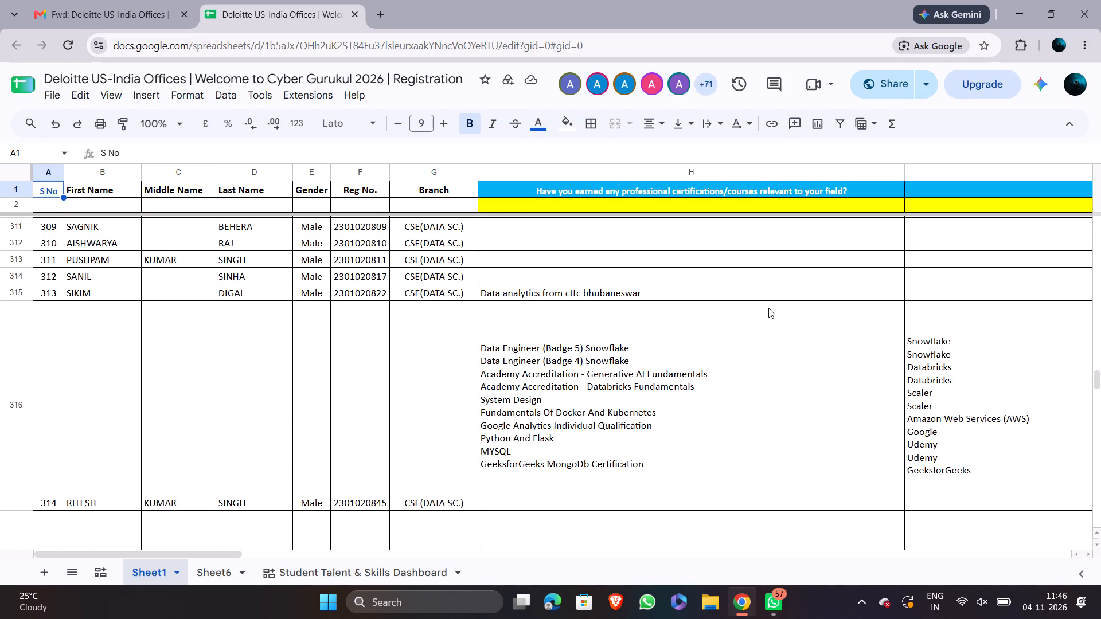
pyautogui.scroll(-4, 768, 308)
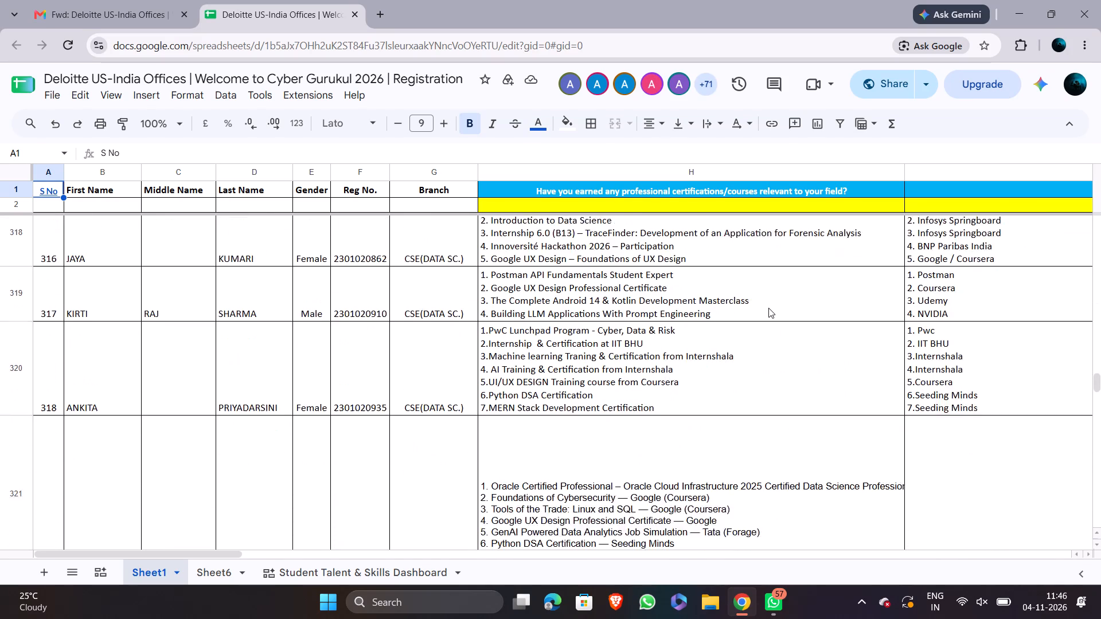
pyautogui.scroll(-3, 768, 308)
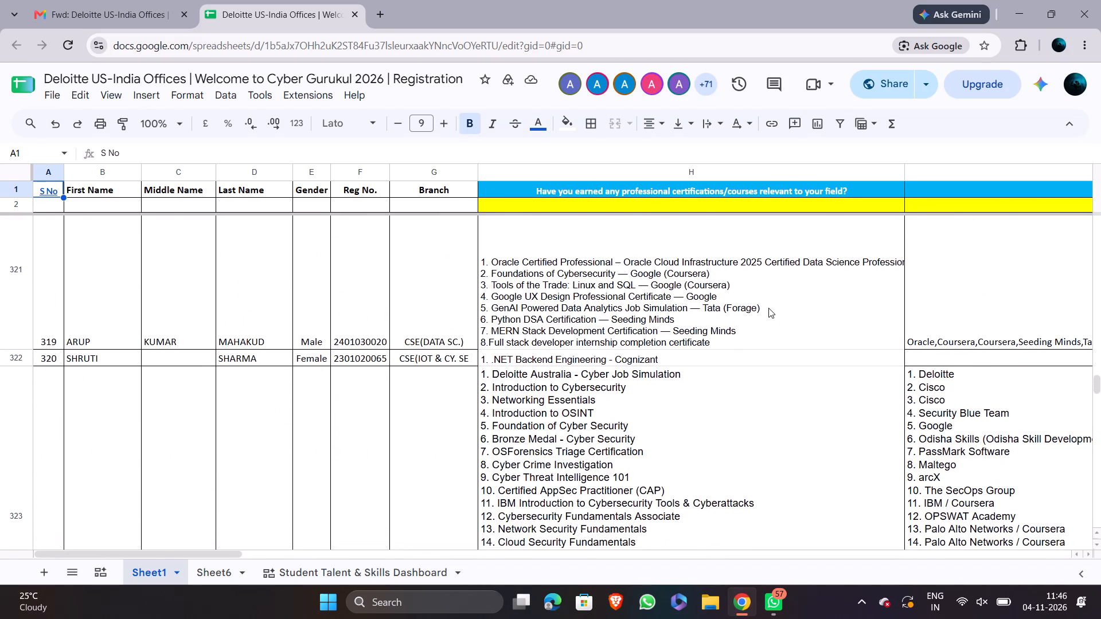
pyautogui.scroll(-5, 768, 308)
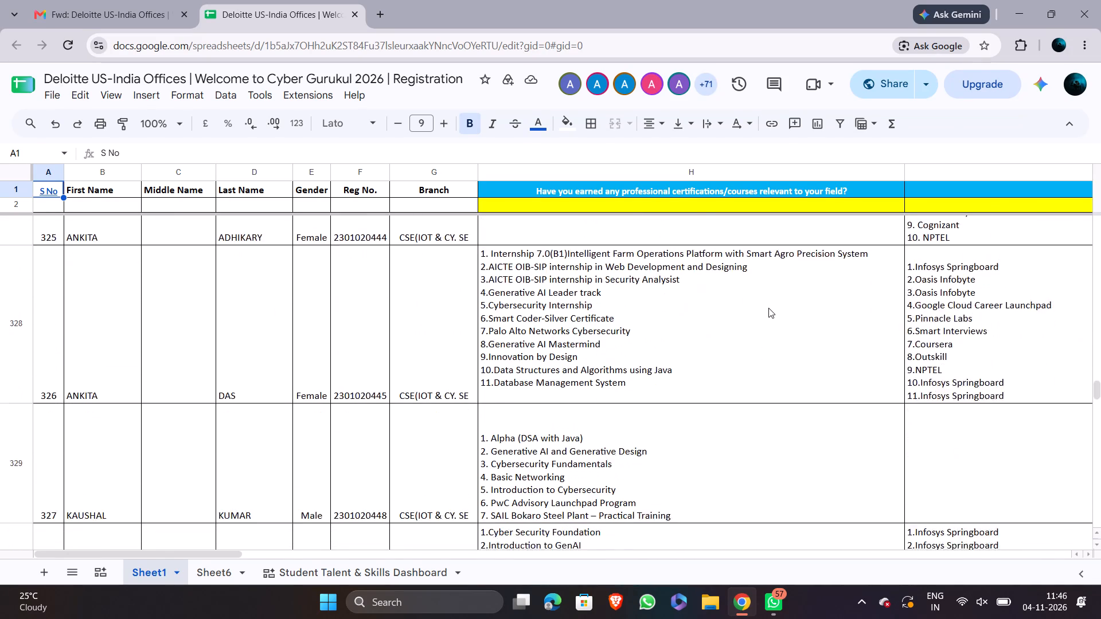
pyautogui.scroll(-4, 768, 308)
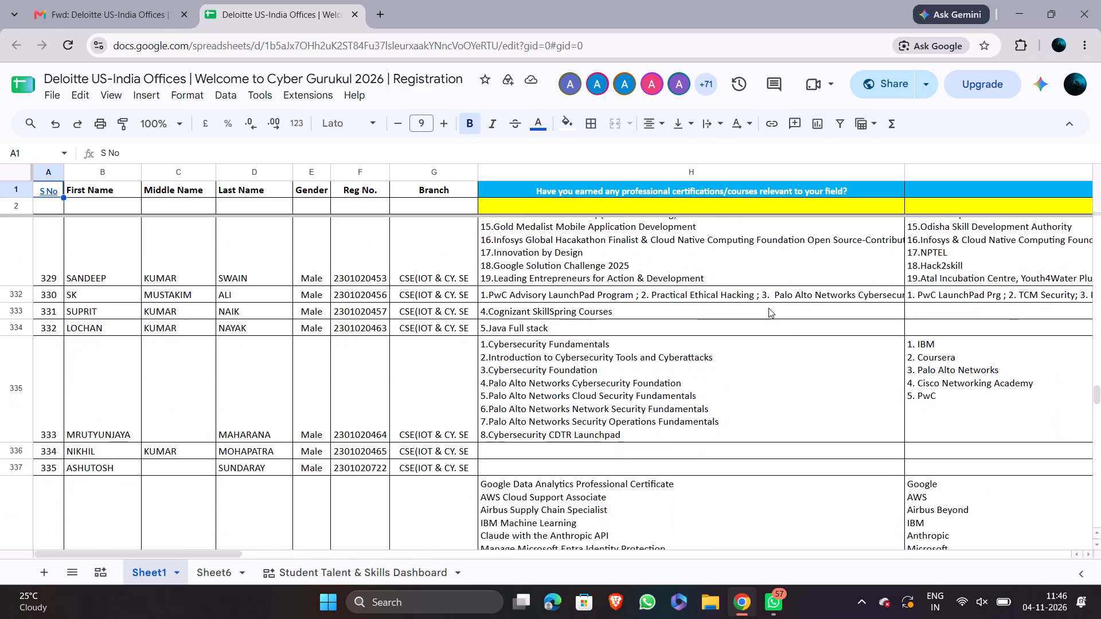
pyautogui.scroll(-3, 768, 308)
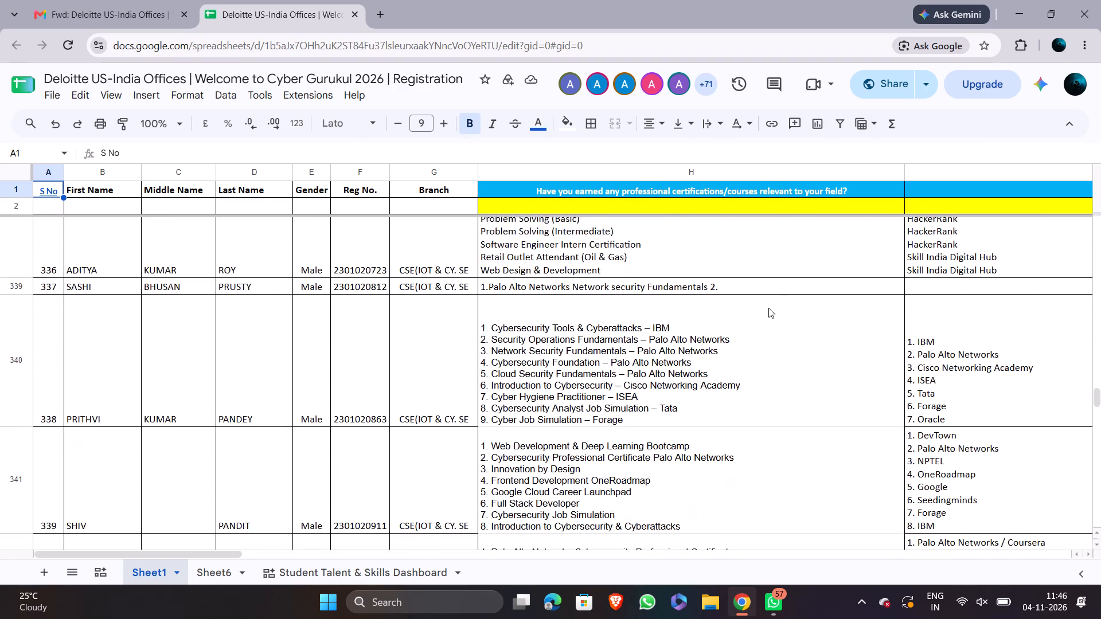
pyautogui.scroll(-3, 768, 308)
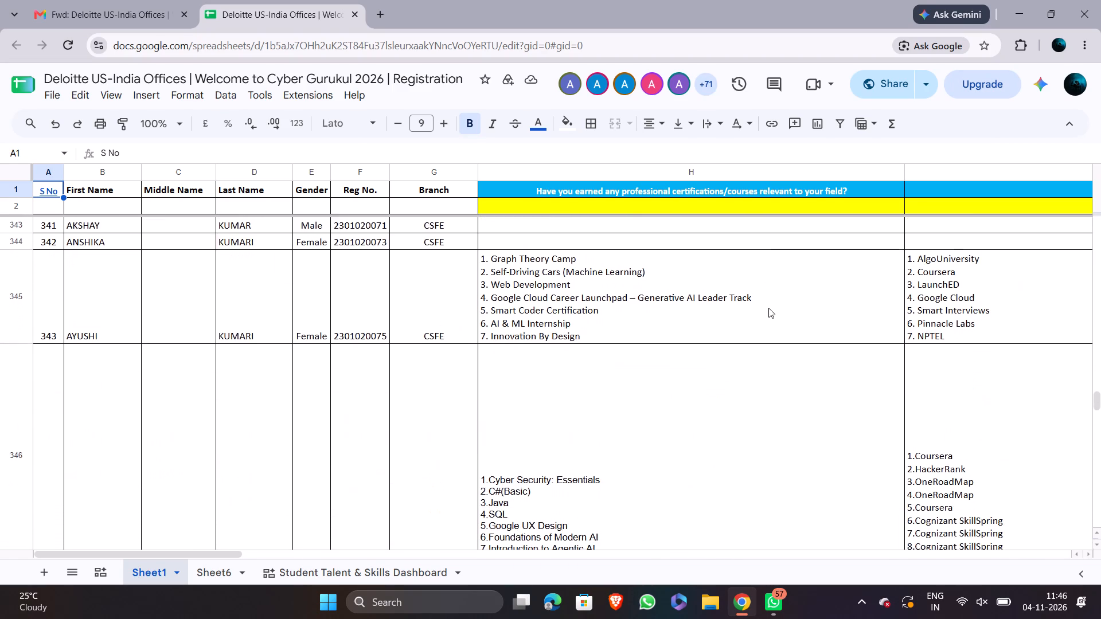
pyautogui.scroll(1, 768, 308)
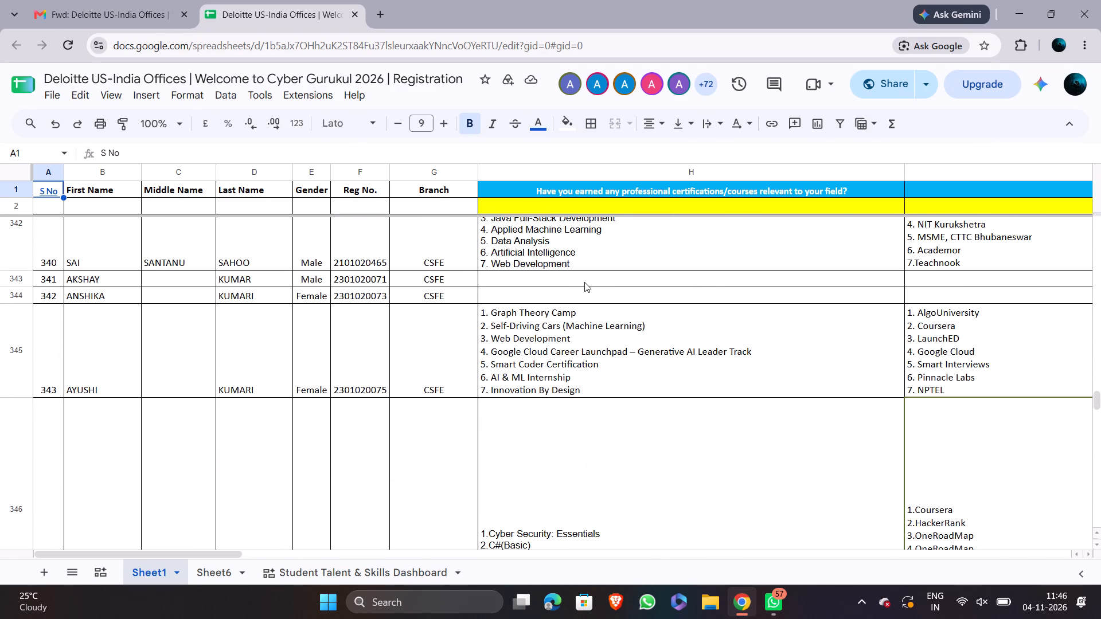
pyautogui.click(541, 277)
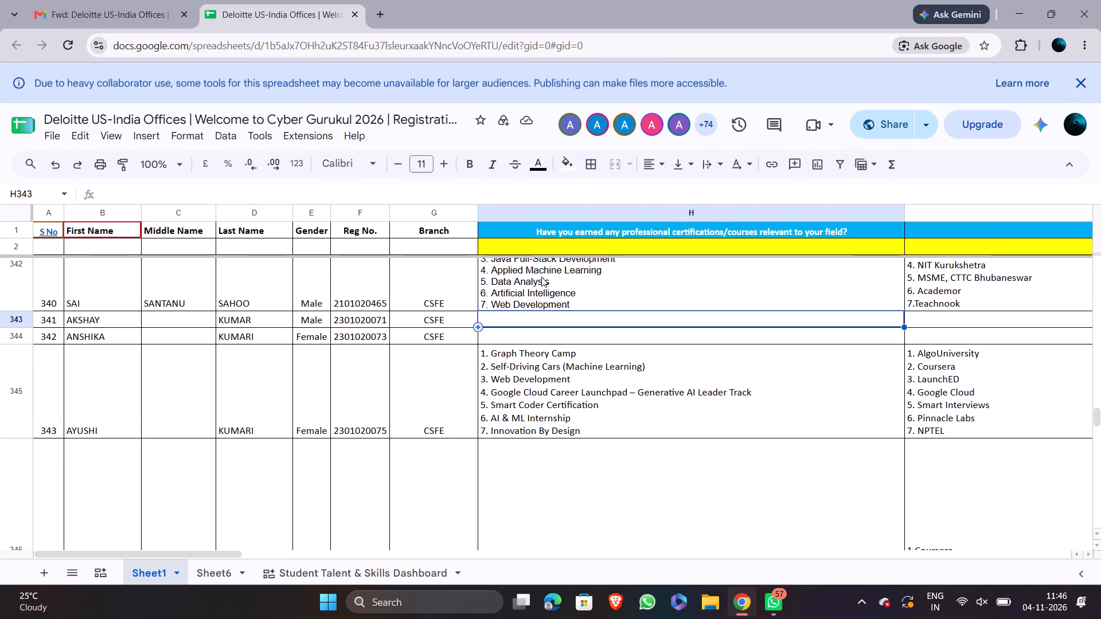
# Examine how the students in the rows around 343 list their certifications and the matching issuing organisations.
pyautogui.scroll(1, 723, 348)
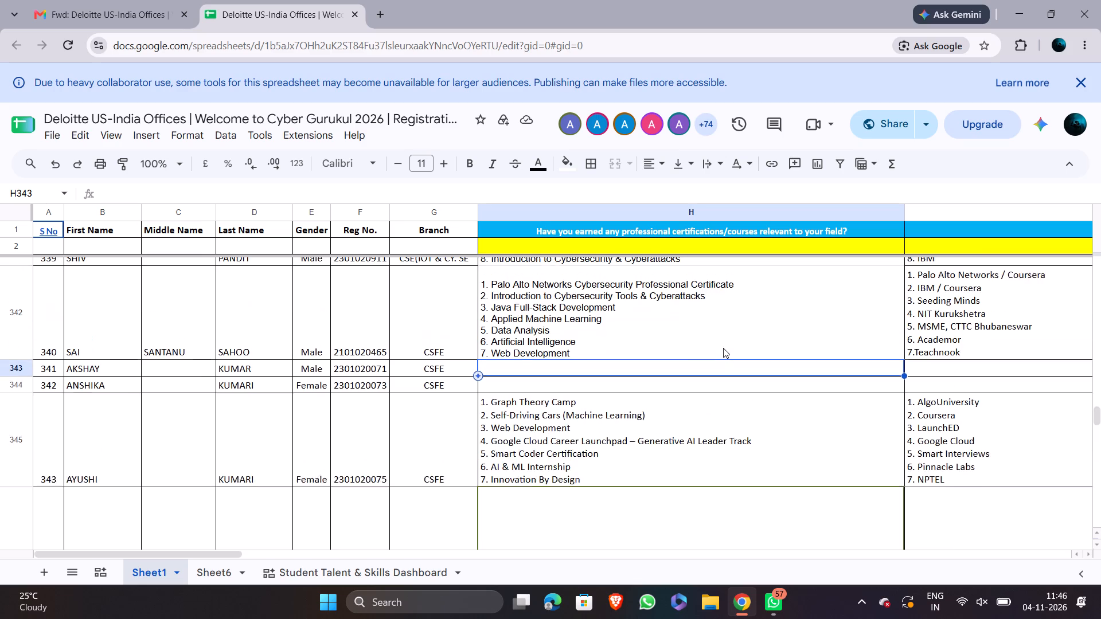
pyautogui.scroll(1, 723, 348)
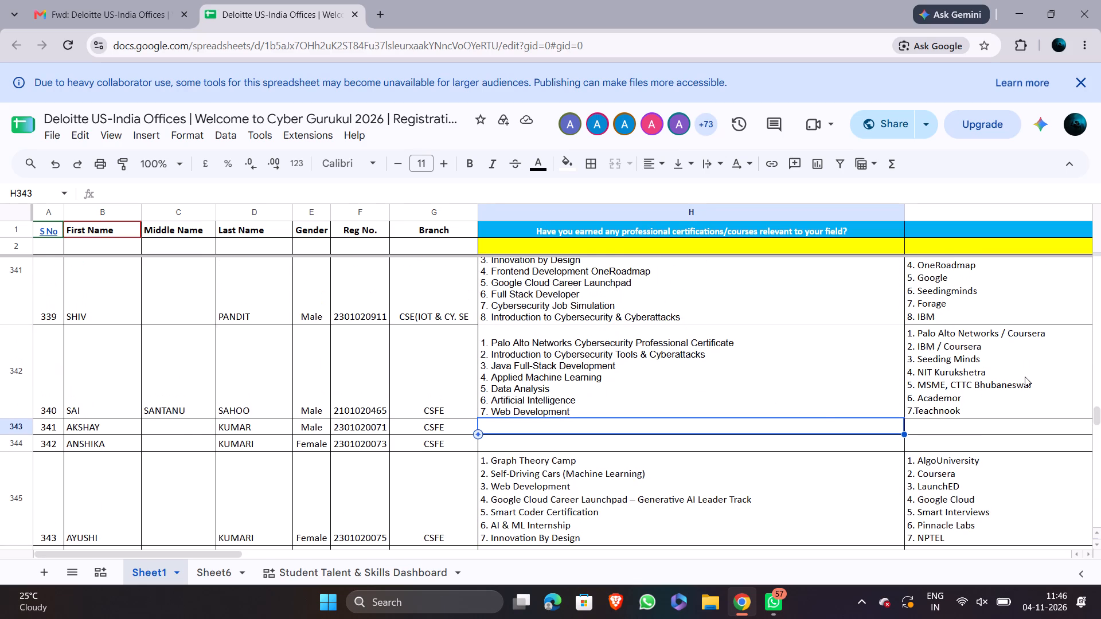
pyautogui.hscroll(1, 1025, 377)
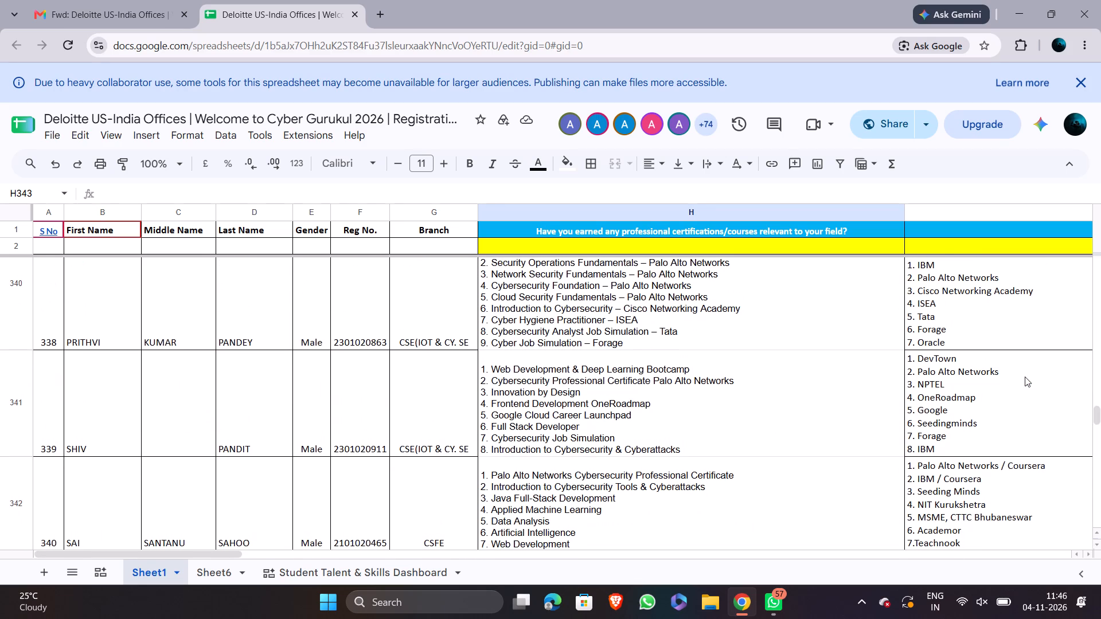
pyautogui.hscroll(1, 1025, 377)
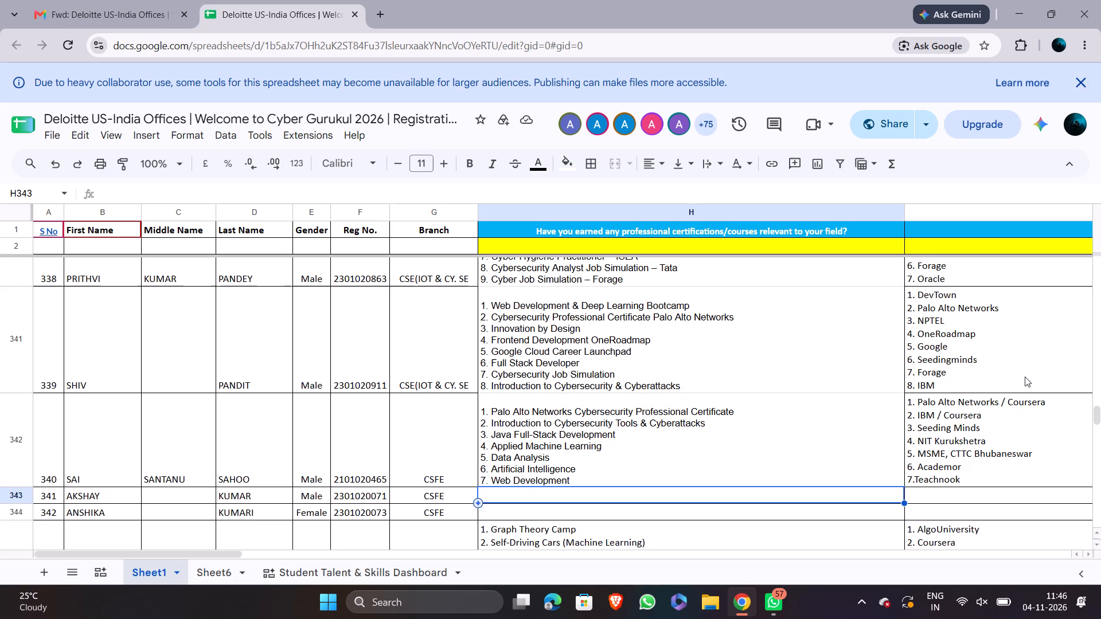
pyautogui.hscroll(1, 1025, 377)
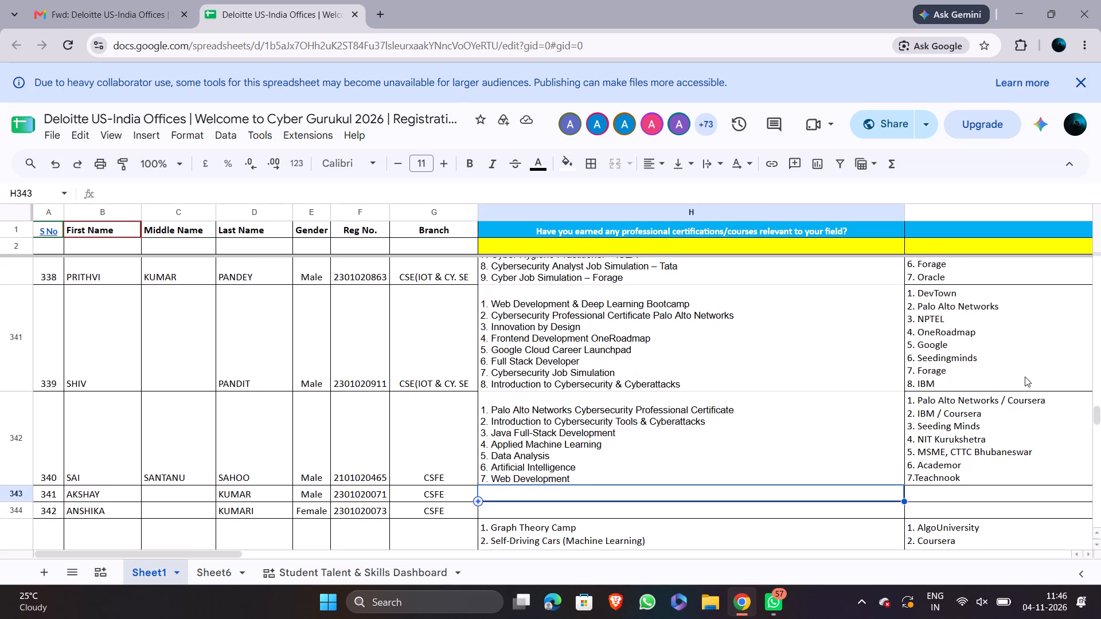
pyautogui.scroll(-4, 1025, 377)
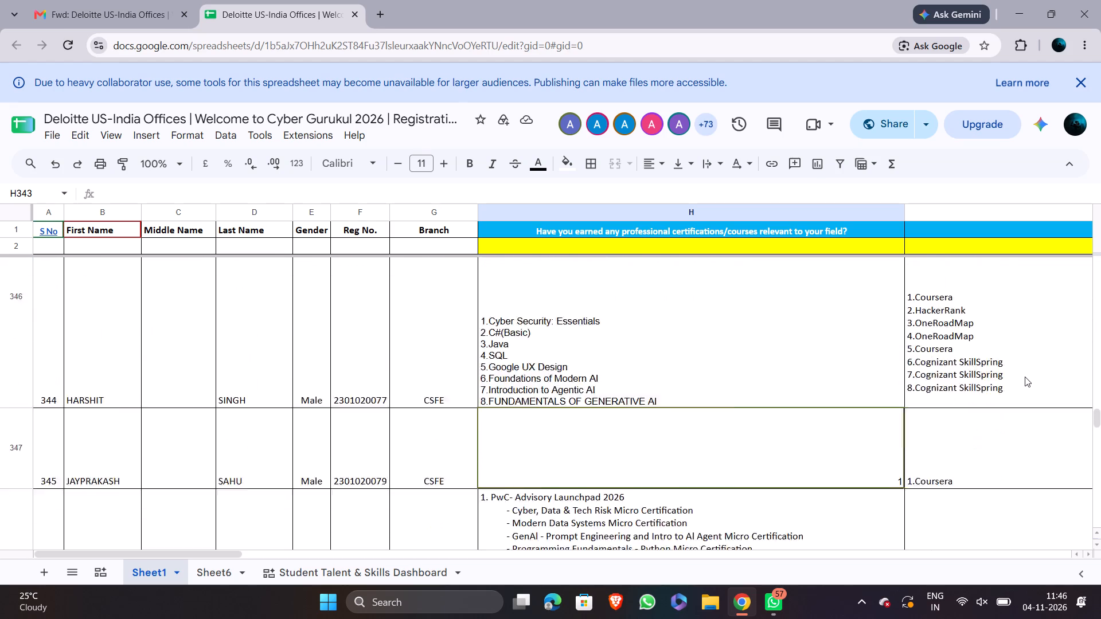
pyautogui.scroll(-4, 1025, 377)
pyautogui.scroll(1, 1025, 377)
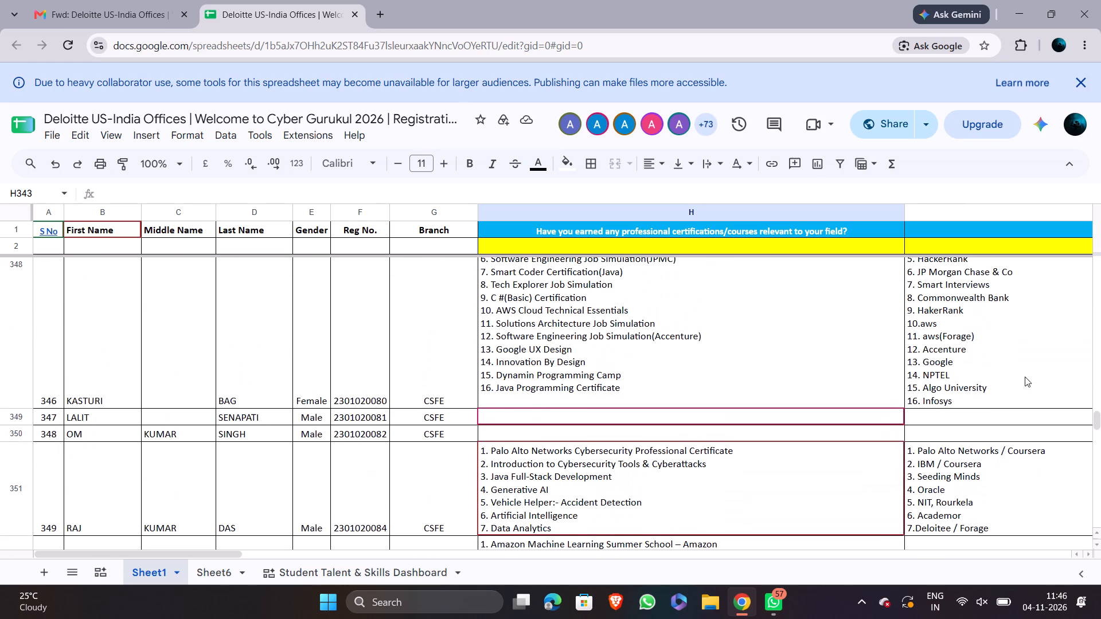
pyautogui.scroll(2, 1025, 377)
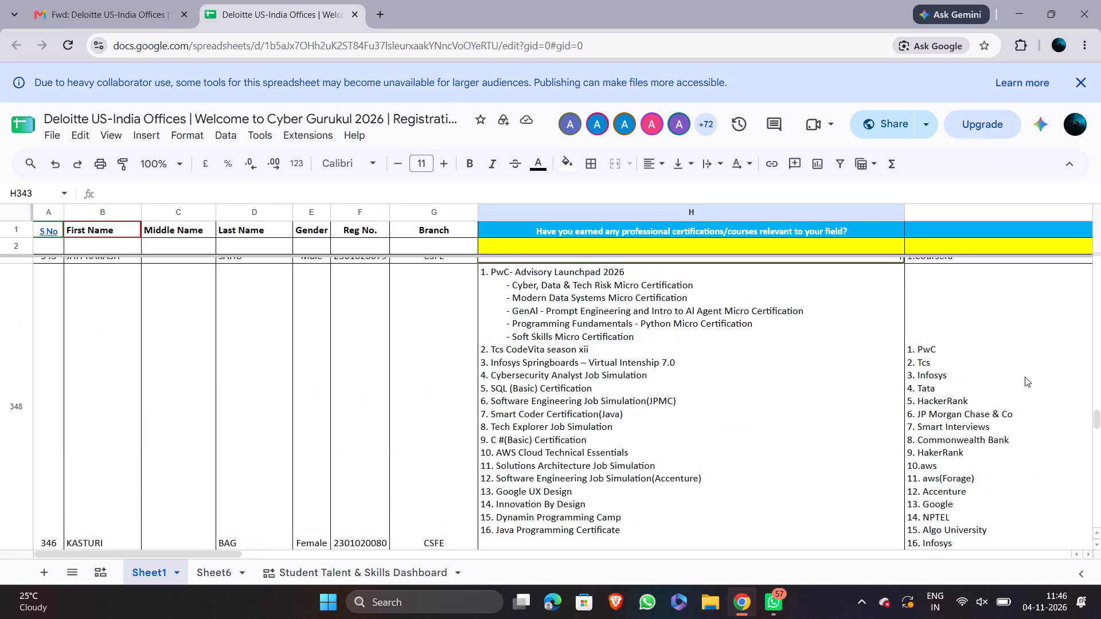
pyautogui.scroll(2, 1025, 377)
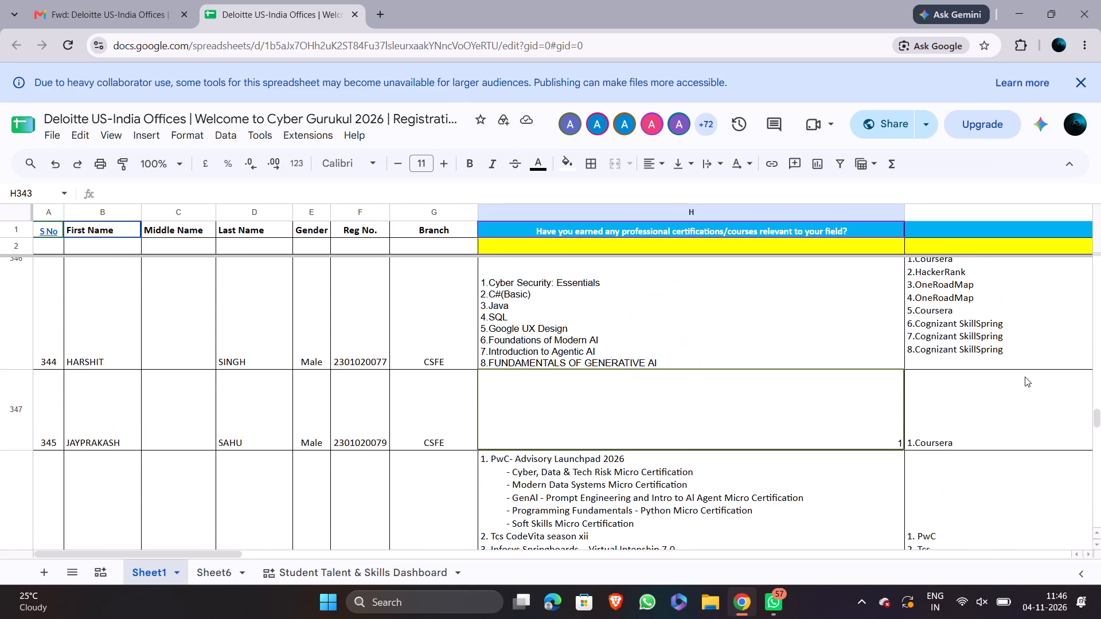
pyautogui.scroll(1, 1025, 377)
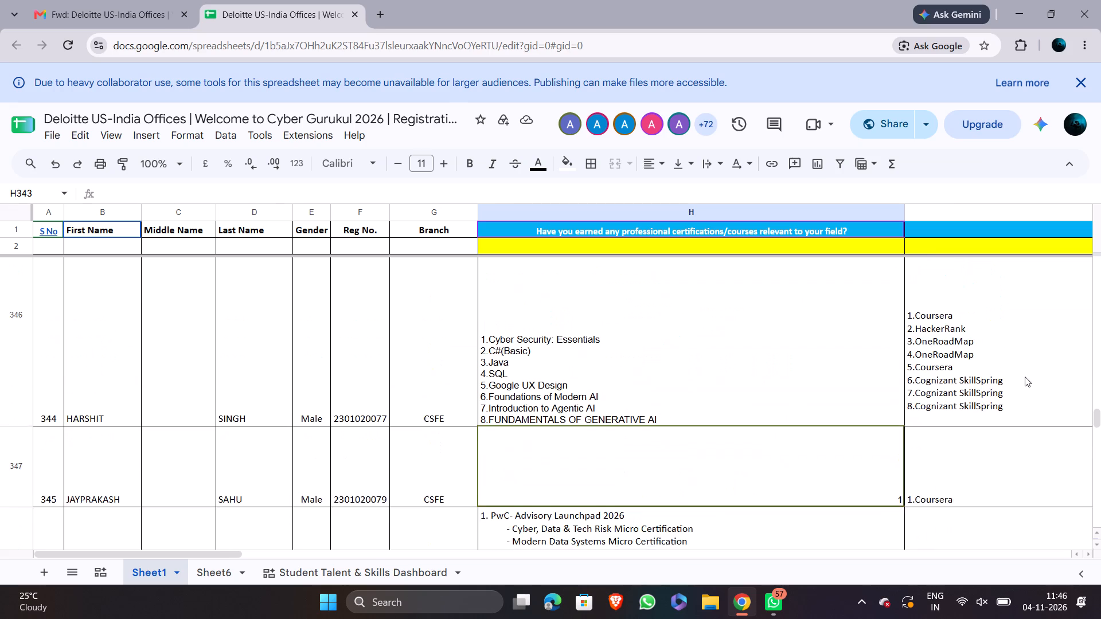
pyautogui.scroll(1, 1025, 377)
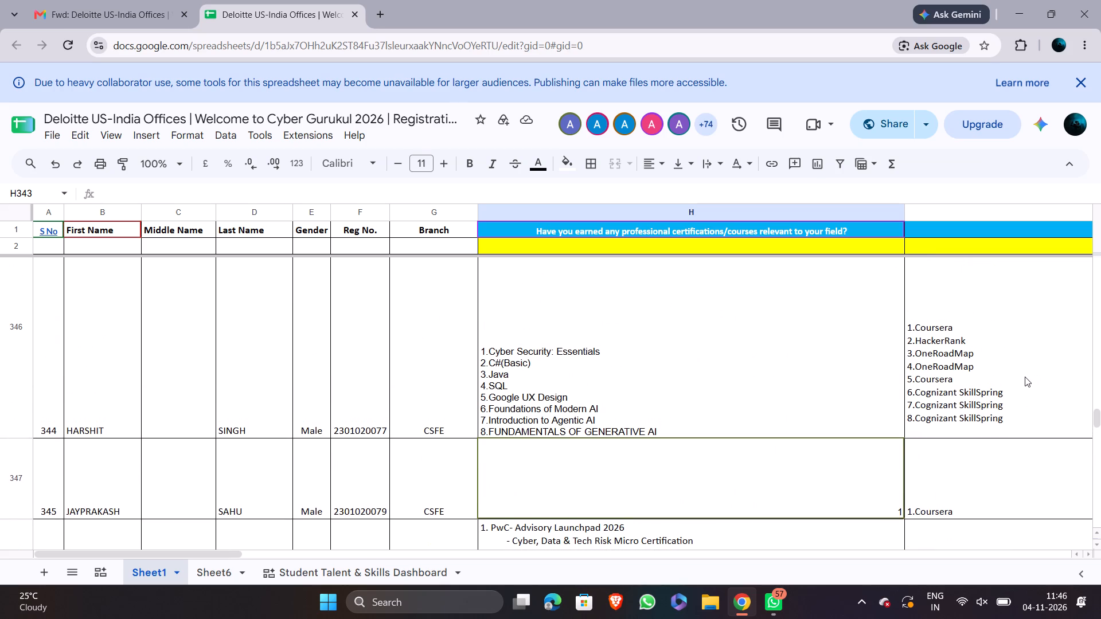
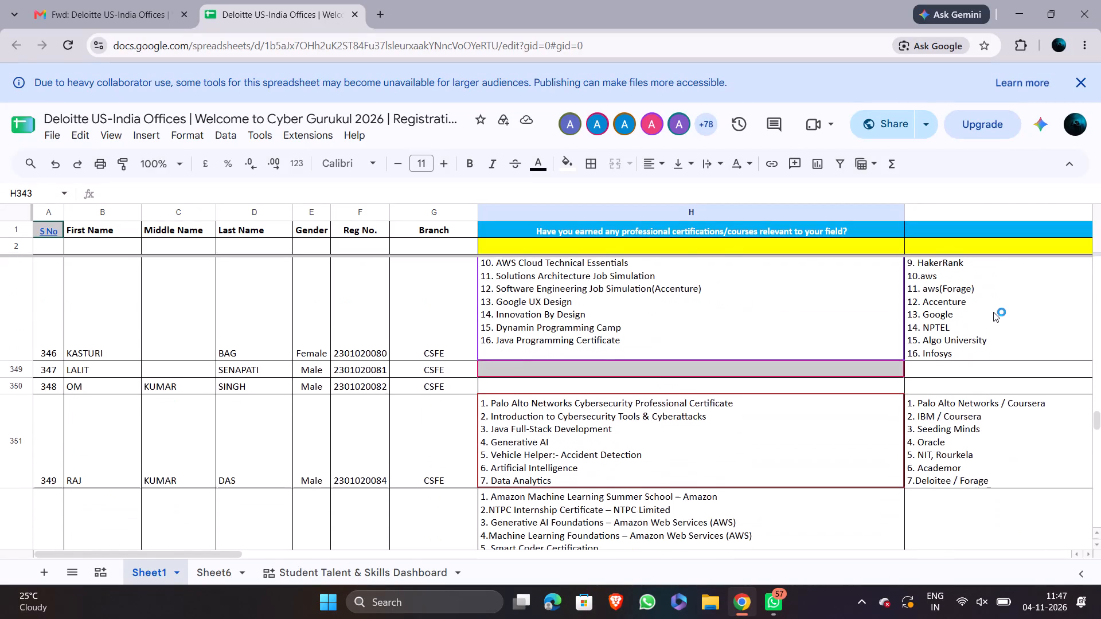
# Examine the certification and issuing-organisation entries of the CSFE students further down Sheet1, around rows 351 to 362.
pyautogui.scroll(-6, 993, 312)
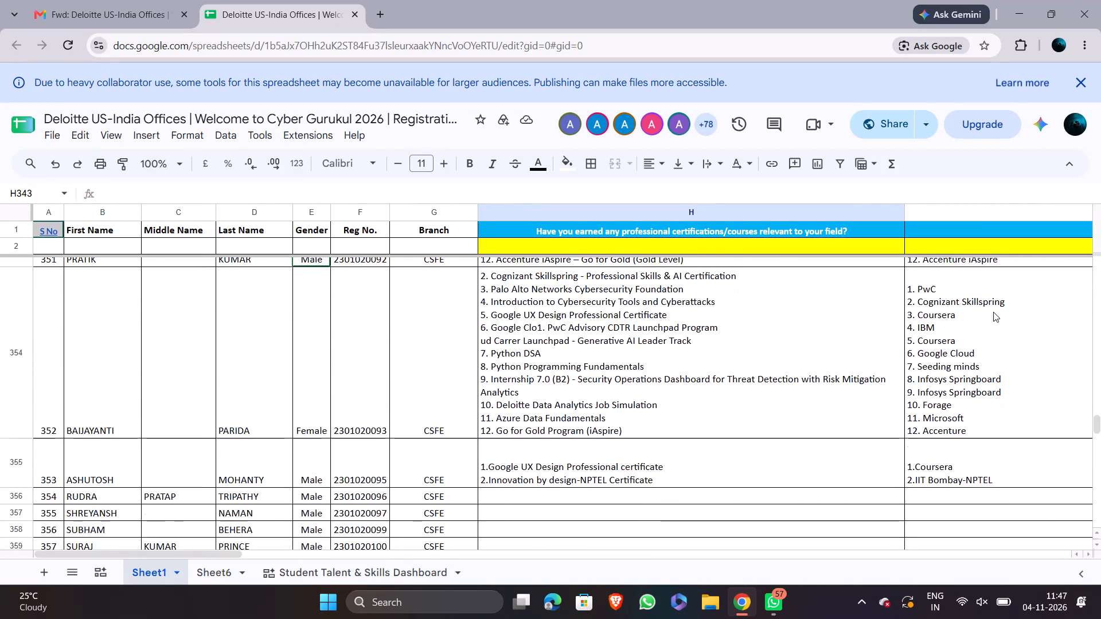
pyautogui.scroll(-1, 993, 312)
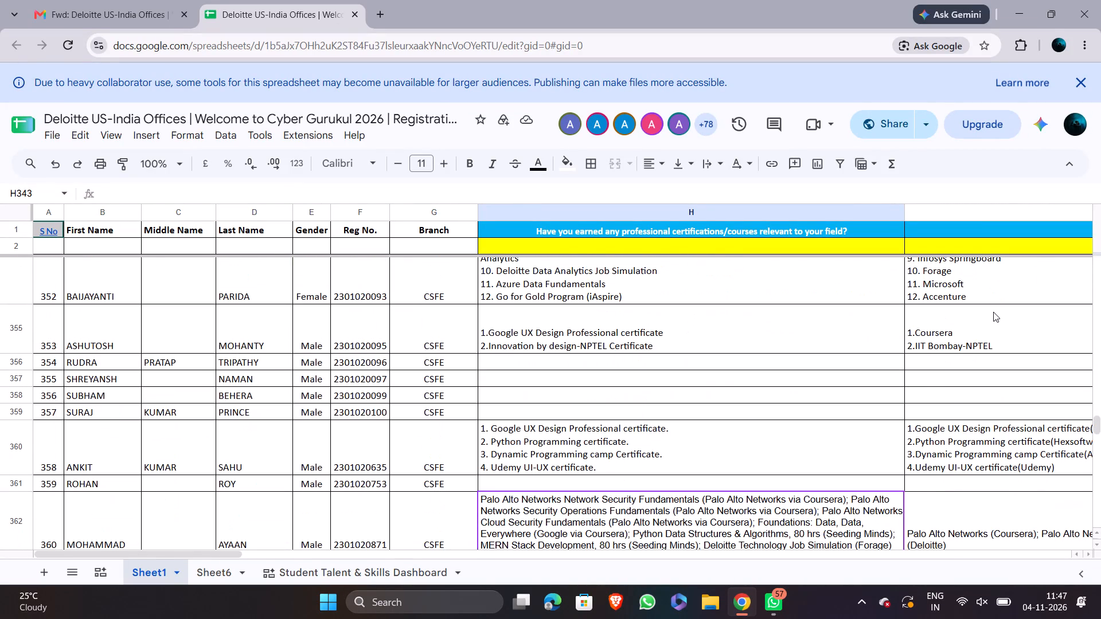
pyautogui.scroll(1, 993, 312)
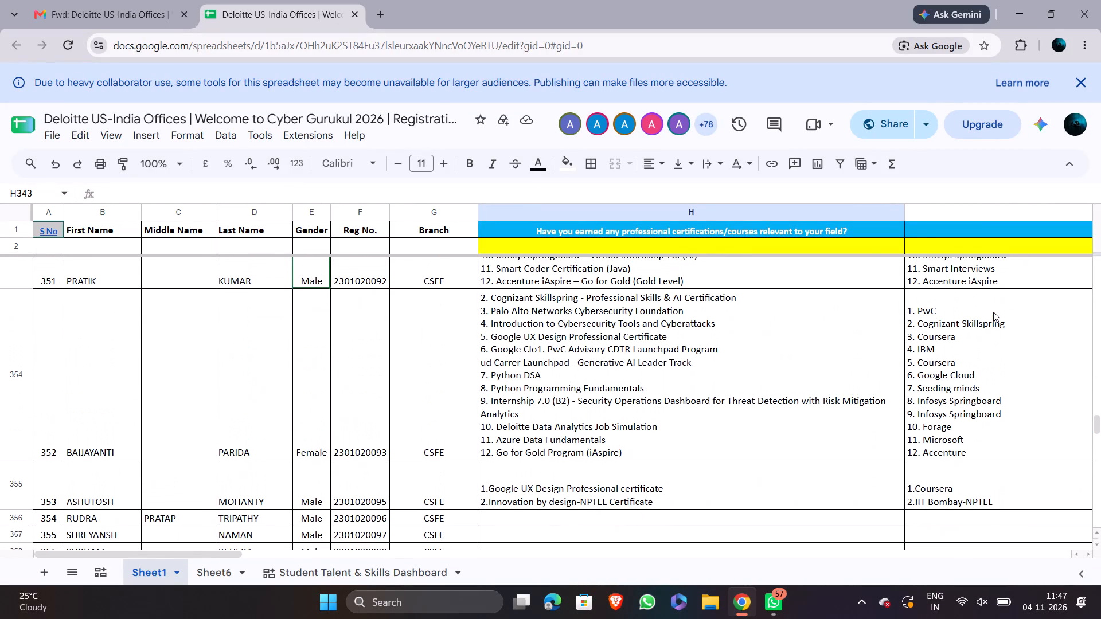
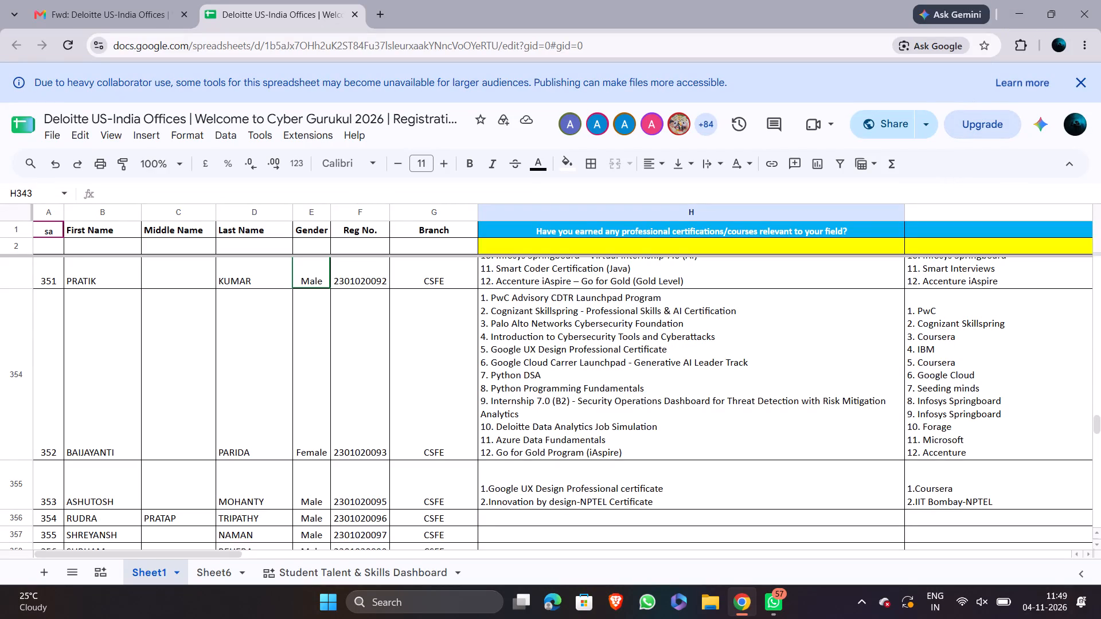
# Examine the certification and issuing-organisation entries back up Sheet1, from row 354 to around row 341.
pyautogui.scroll(3, 760, 397)
pyautogui.scroll(-2, 760, 397)
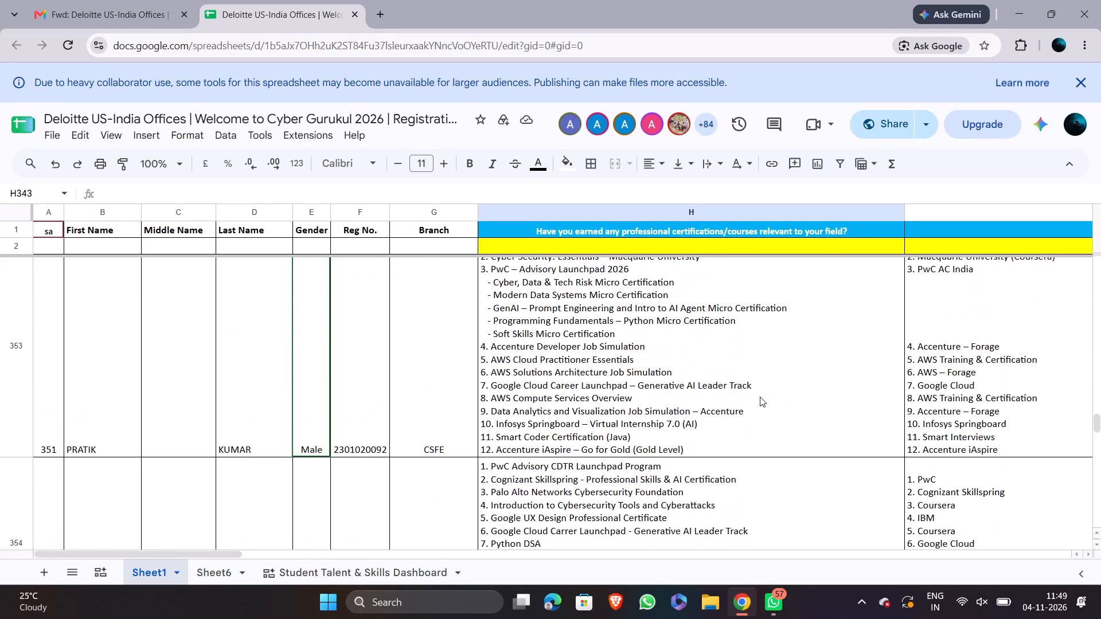
pyautogui.scroll(4, 760, 397)
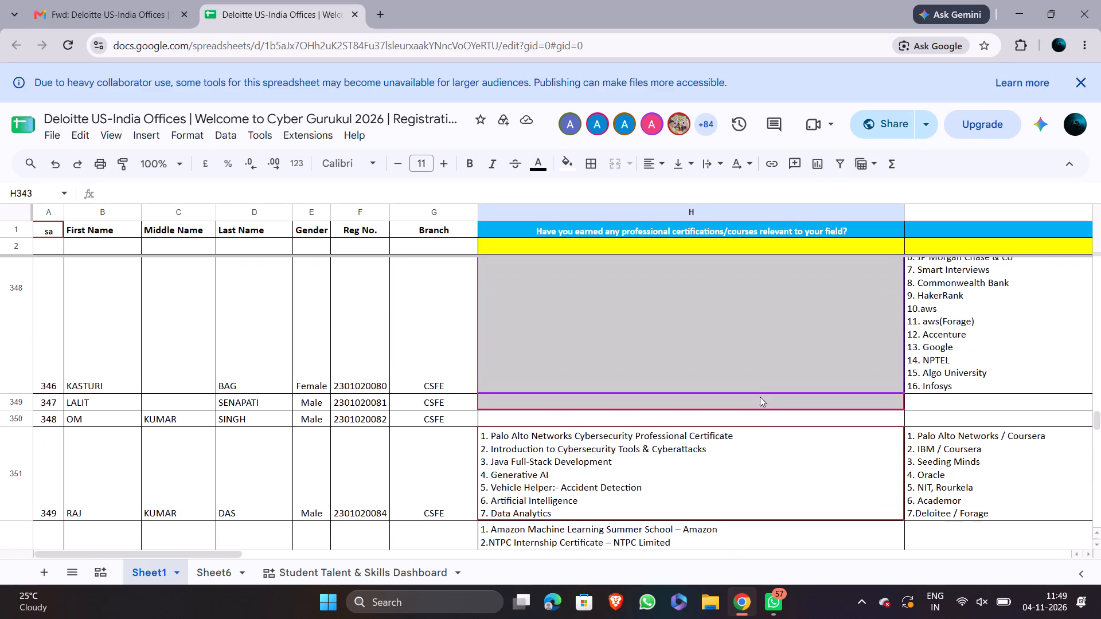
pyautogui.scroll(2, 760, 397)
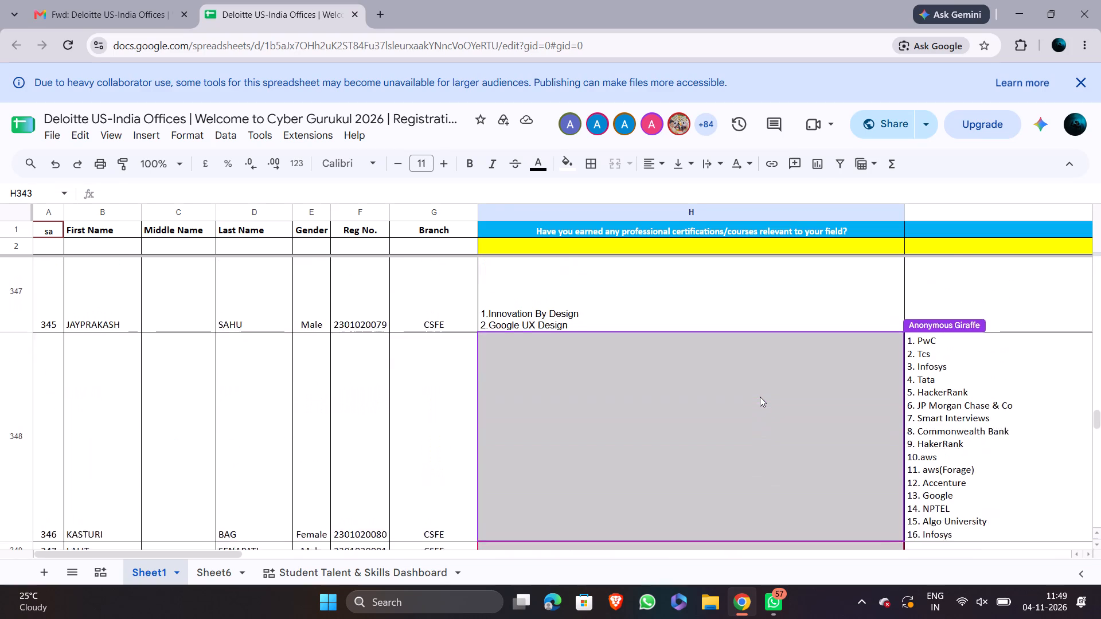
pyautogui.scroll(4, 760, 397)
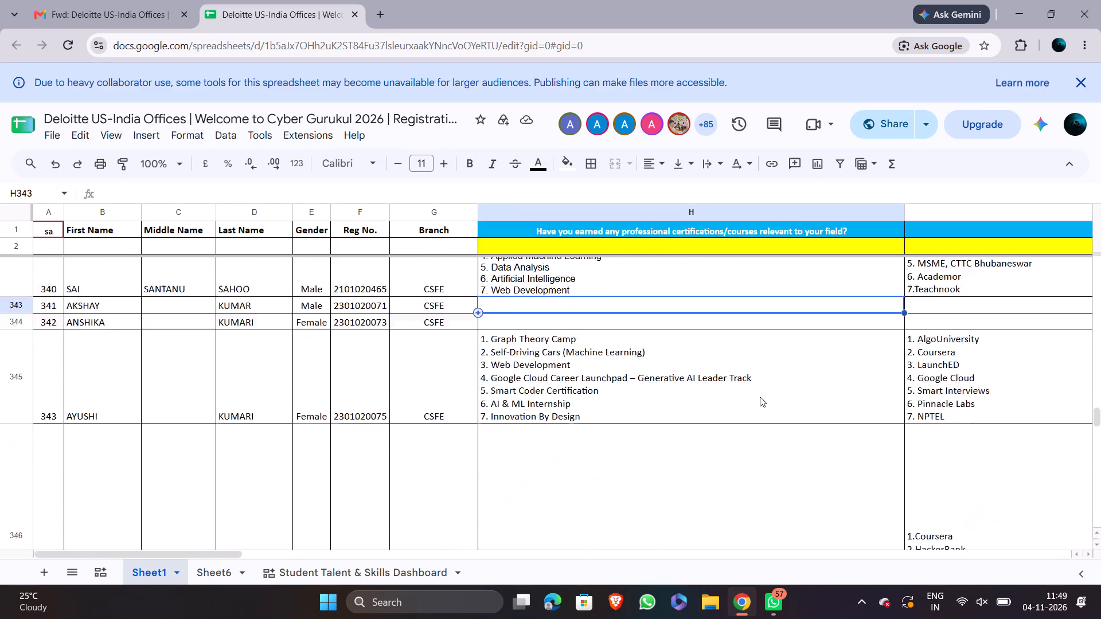
pyautogui.scroll(1, 760, 397)
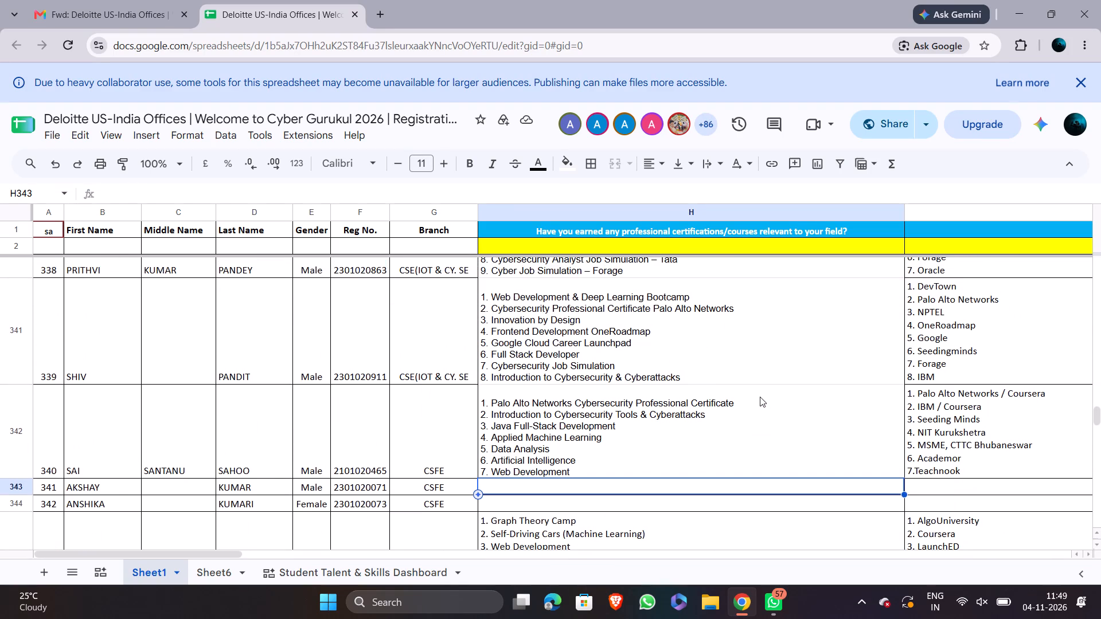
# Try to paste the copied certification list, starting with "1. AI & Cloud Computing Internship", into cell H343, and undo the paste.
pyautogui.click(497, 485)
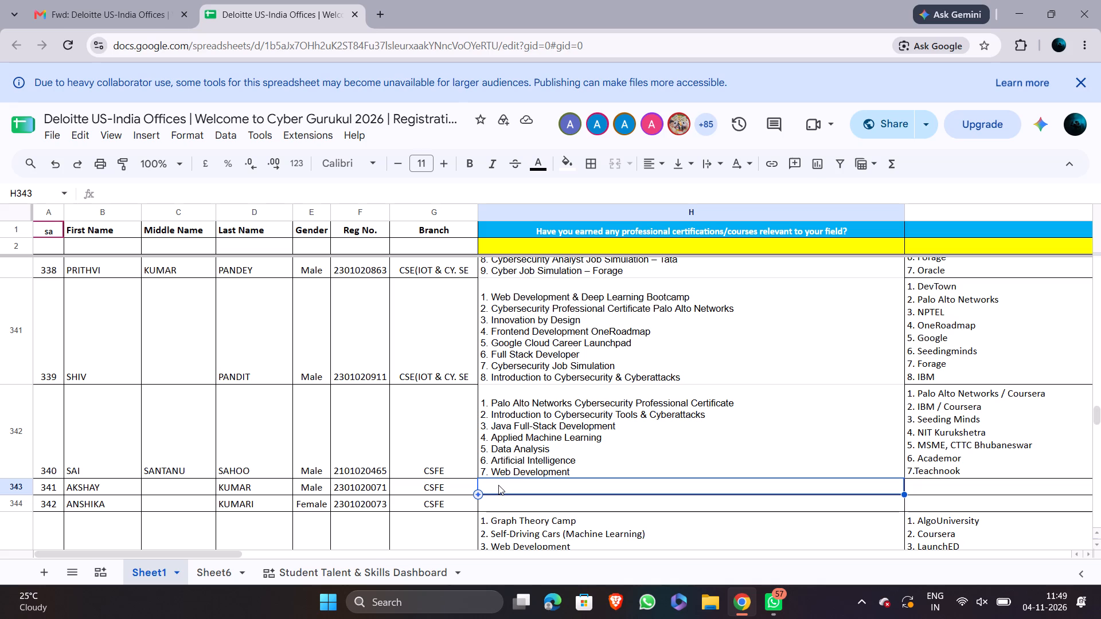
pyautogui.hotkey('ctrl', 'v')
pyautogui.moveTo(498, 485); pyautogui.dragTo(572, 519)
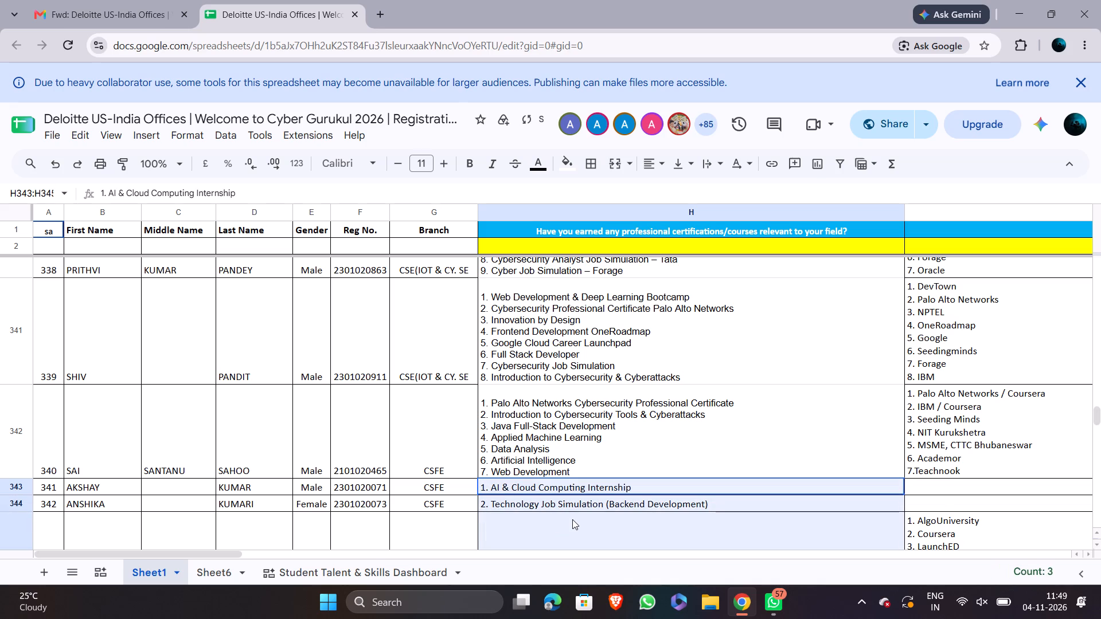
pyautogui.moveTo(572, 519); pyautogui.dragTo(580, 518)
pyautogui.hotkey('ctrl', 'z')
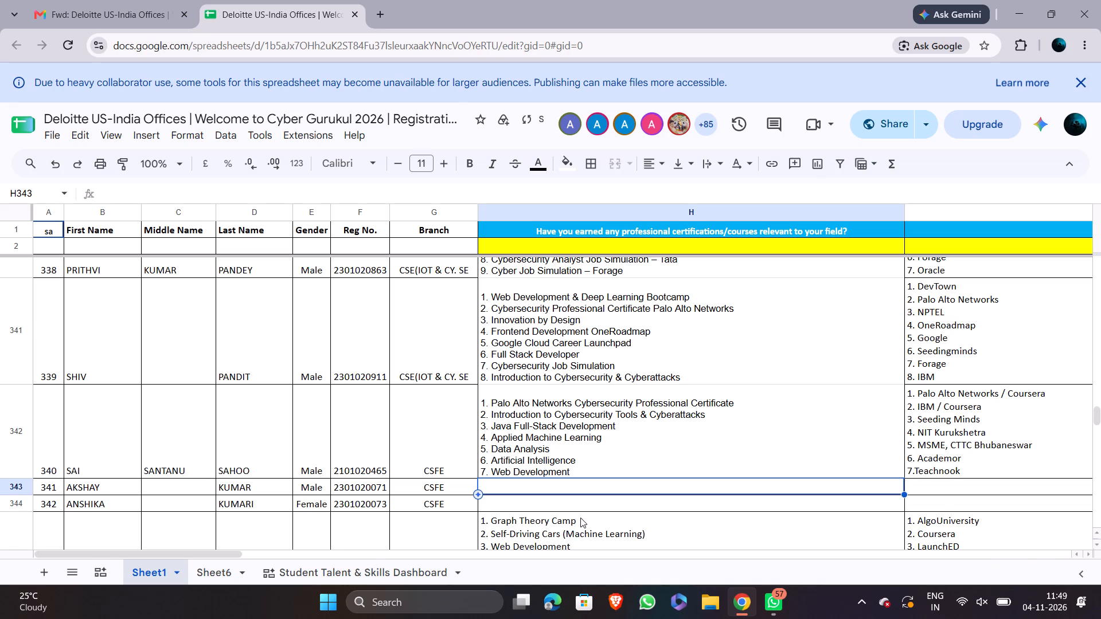
# Select the empty certifications cell H343 for entering the student's certification list.
pyautogui.click(532, 485)
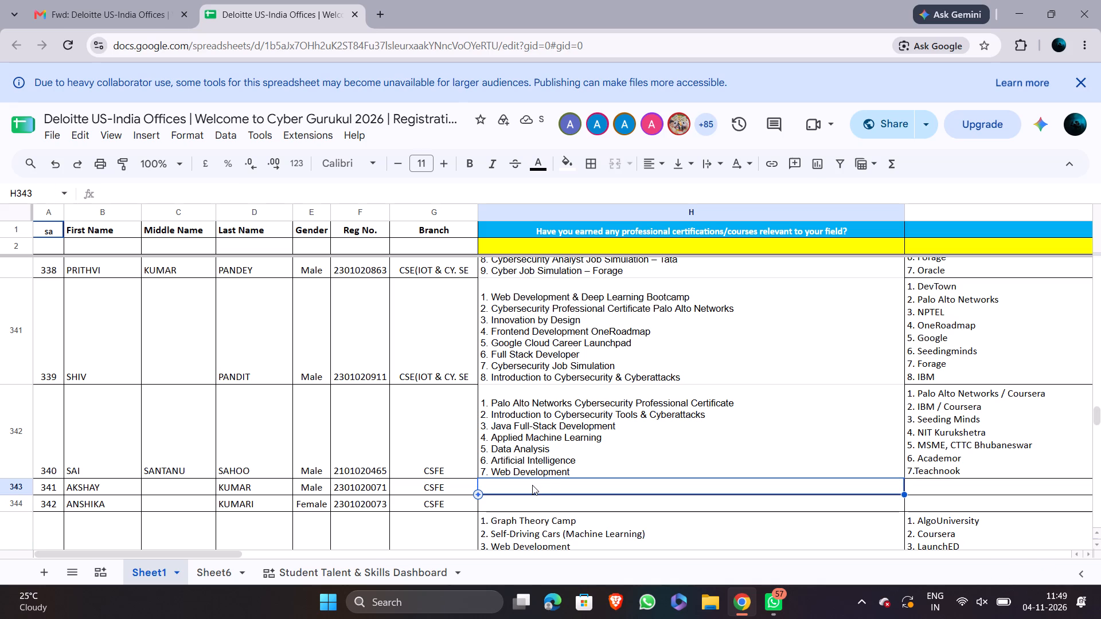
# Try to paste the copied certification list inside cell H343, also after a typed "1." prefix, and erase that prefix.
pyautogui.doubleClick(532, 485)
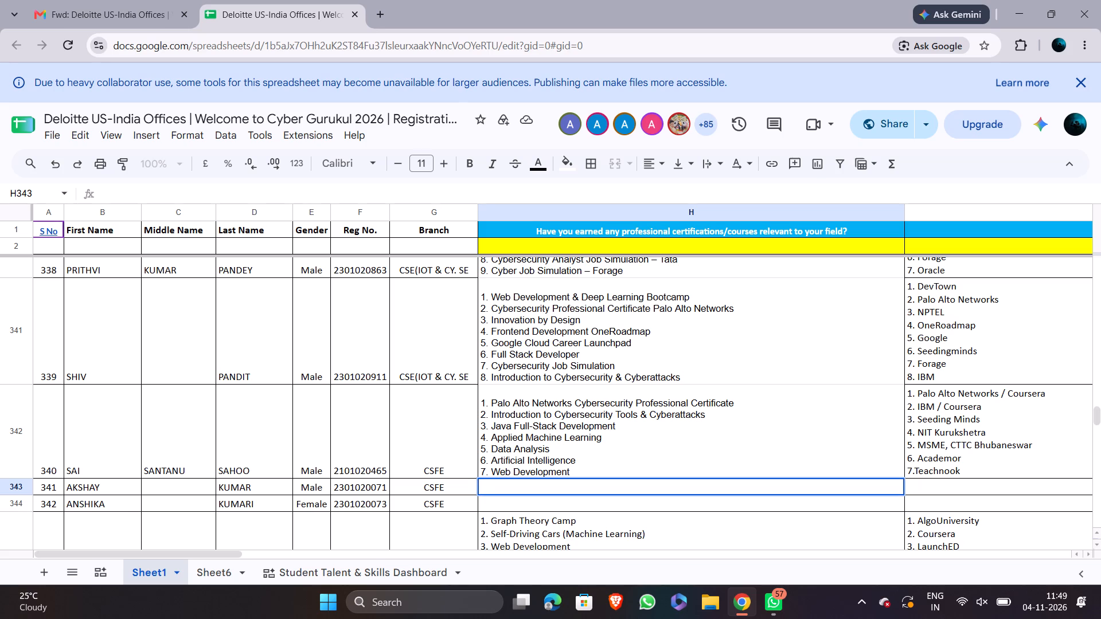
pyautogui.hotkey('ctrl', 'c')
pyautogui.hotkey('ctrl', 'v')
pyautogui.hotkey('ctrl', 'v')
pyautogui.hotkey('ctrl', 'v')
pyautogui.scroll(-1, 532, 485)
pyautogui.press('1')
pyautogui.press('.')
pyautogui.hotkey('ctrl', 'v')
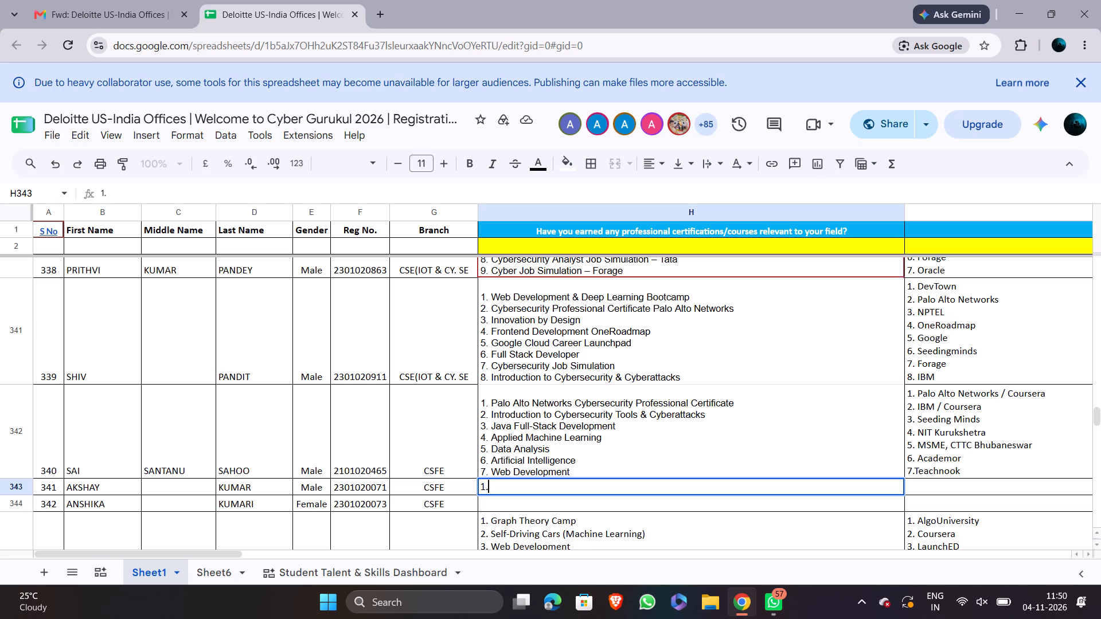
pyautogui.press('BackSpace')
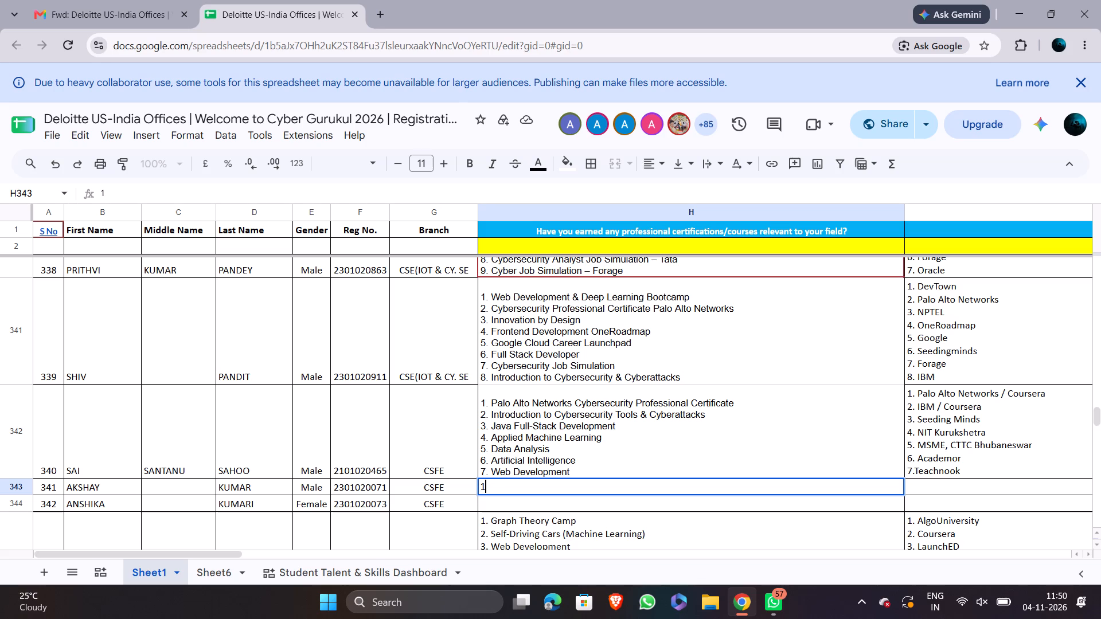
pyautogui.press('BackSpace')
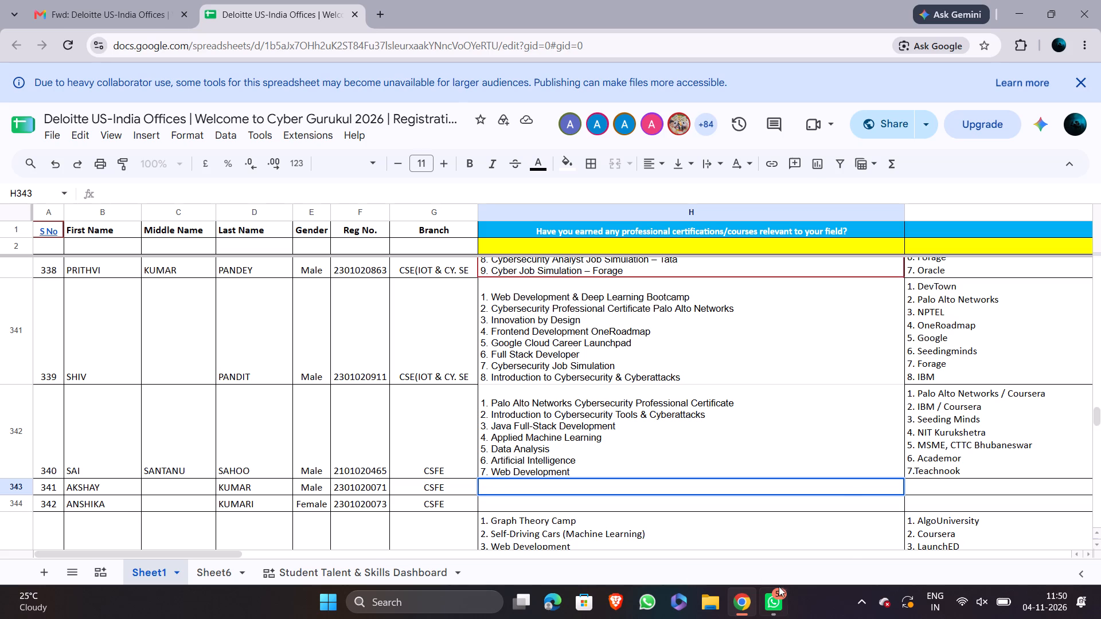
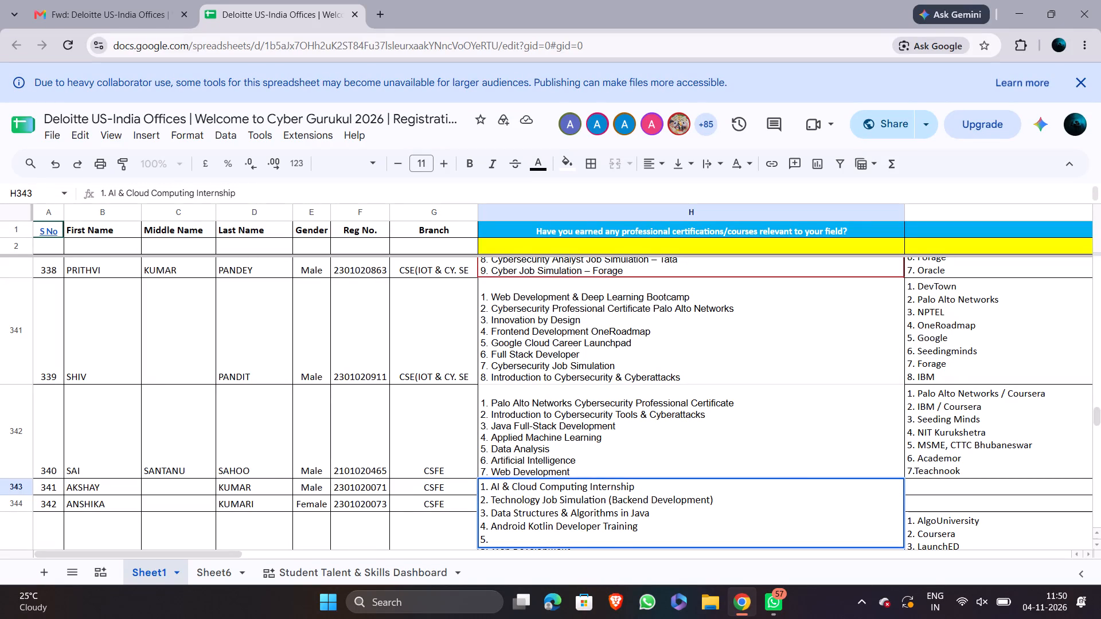
# Remove the unused number 5 from the end of the certification list in H343, ending it at "4. Android Kotlin Developer Training".
pyautogui.scroll(-3, 538, 520)
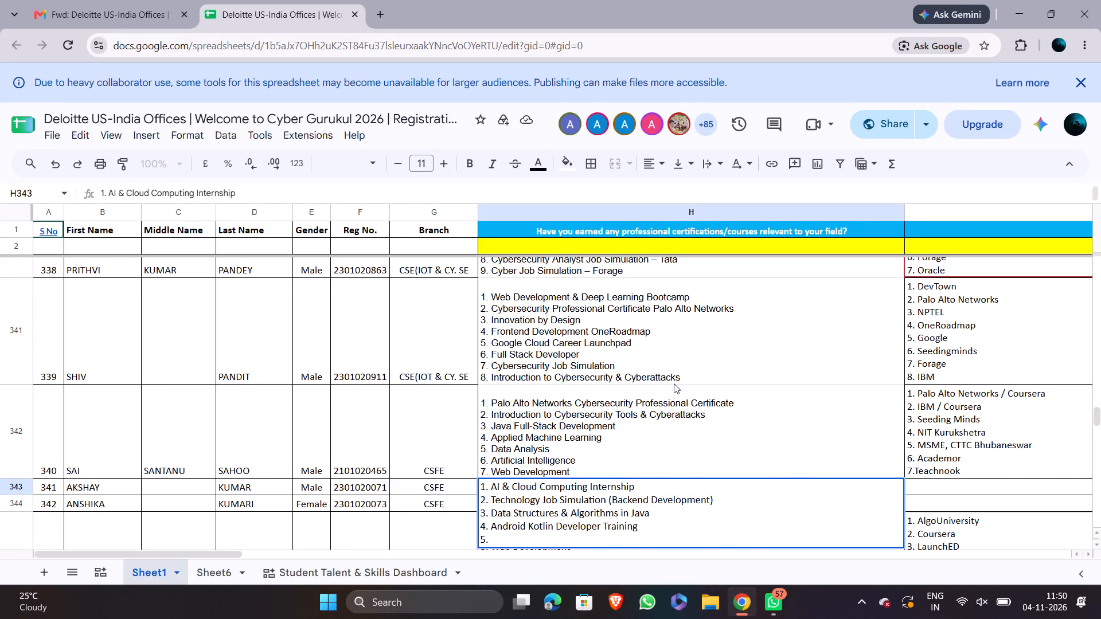
pyautogui.hscroll(1, 674, 383)
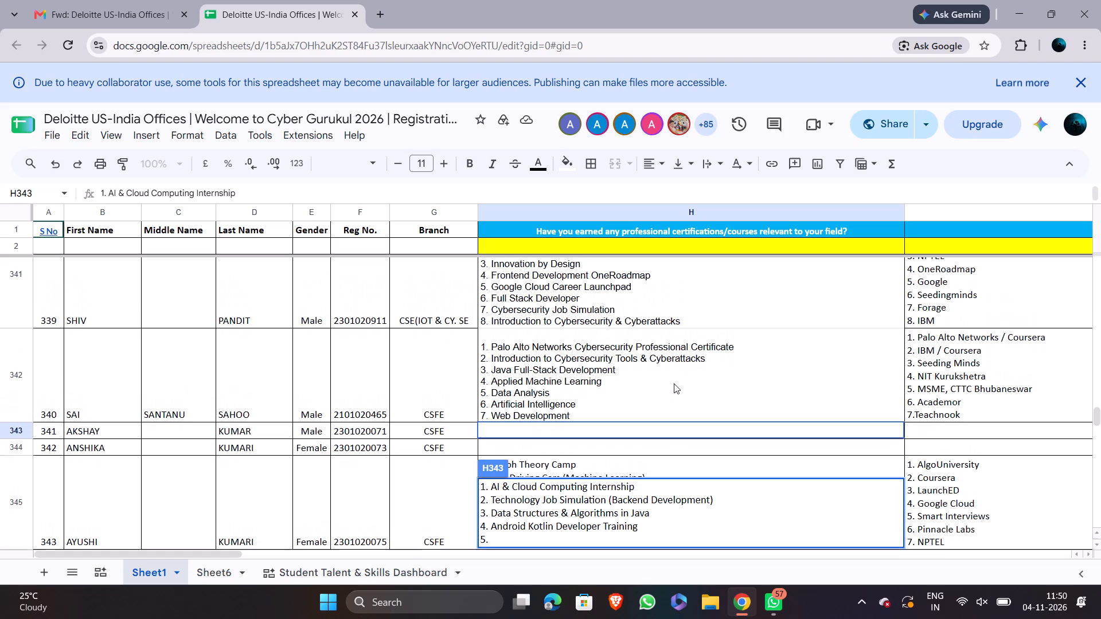
pyautogui.hscroll(1, 674, 383)
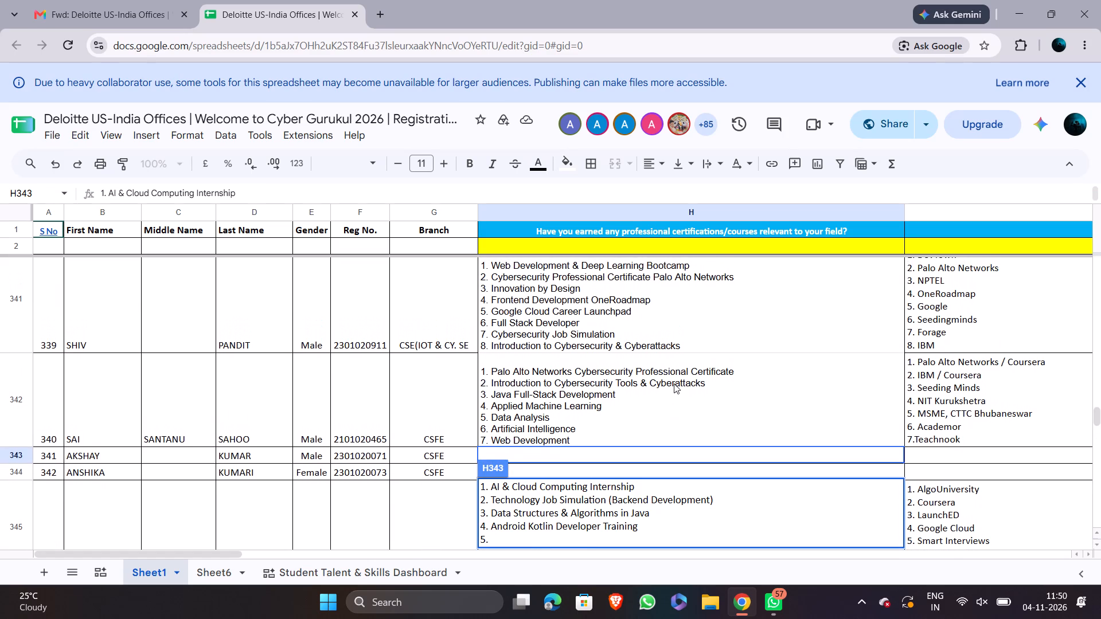
pyautogui.press('BackSpace')
# Remove the trailing "5" from the certification list in H343 and finish the entry at "4. Android Kotlin Developer Training".
pyautogui.press('BackSpace')
pyautogui.press('Return')
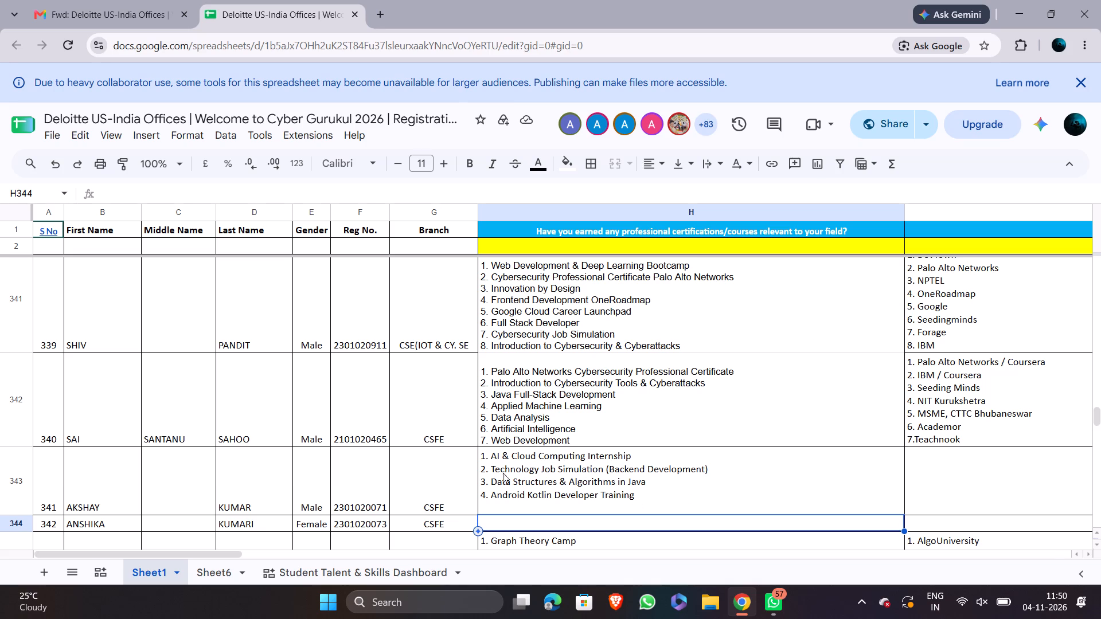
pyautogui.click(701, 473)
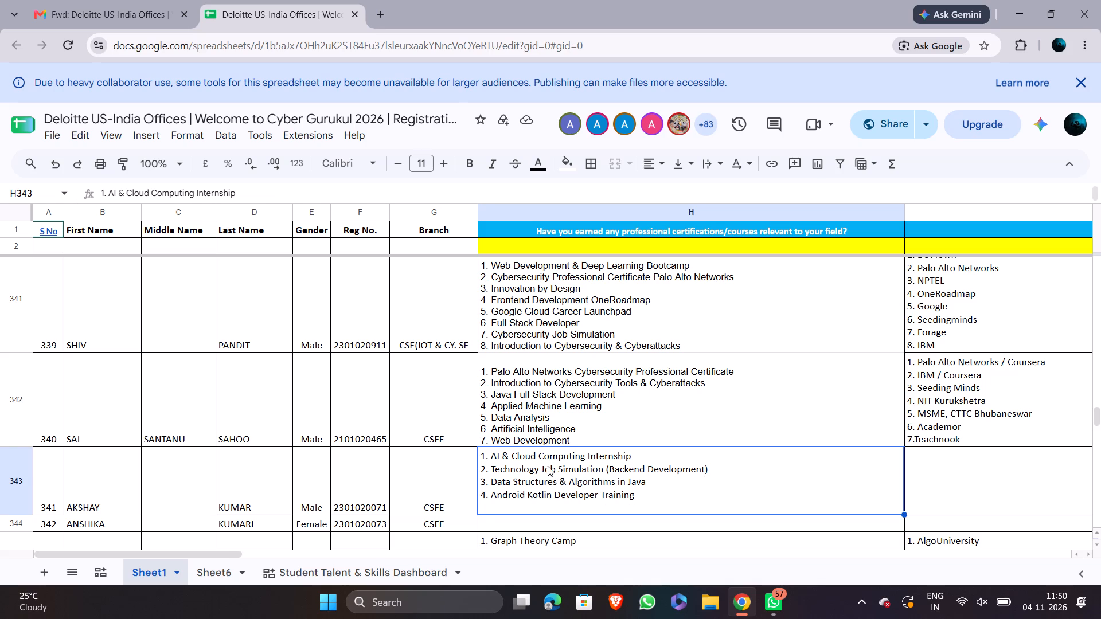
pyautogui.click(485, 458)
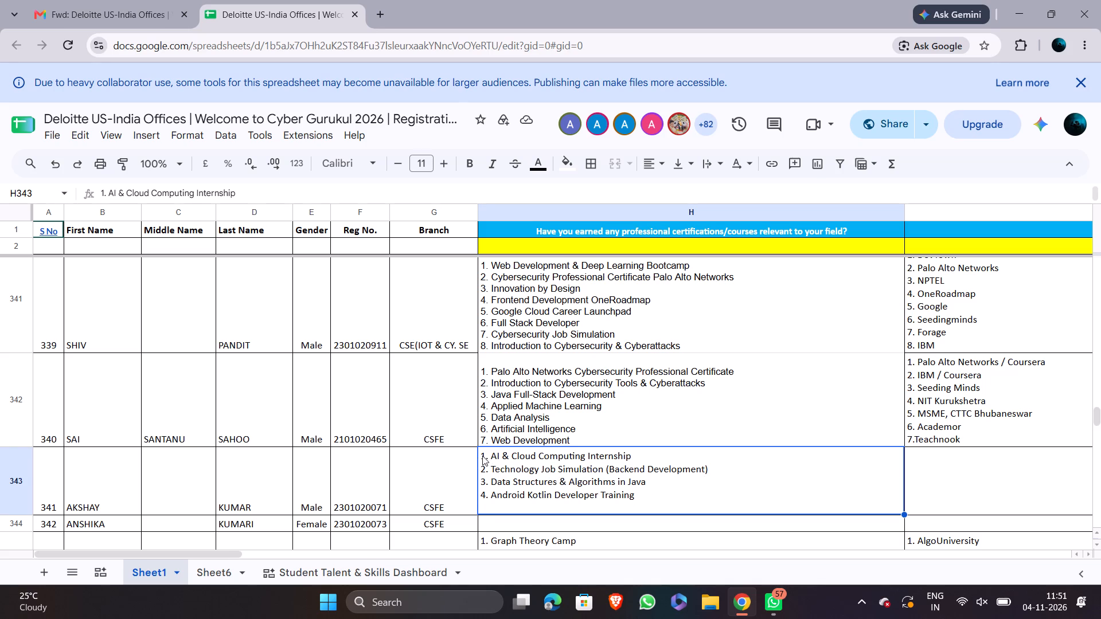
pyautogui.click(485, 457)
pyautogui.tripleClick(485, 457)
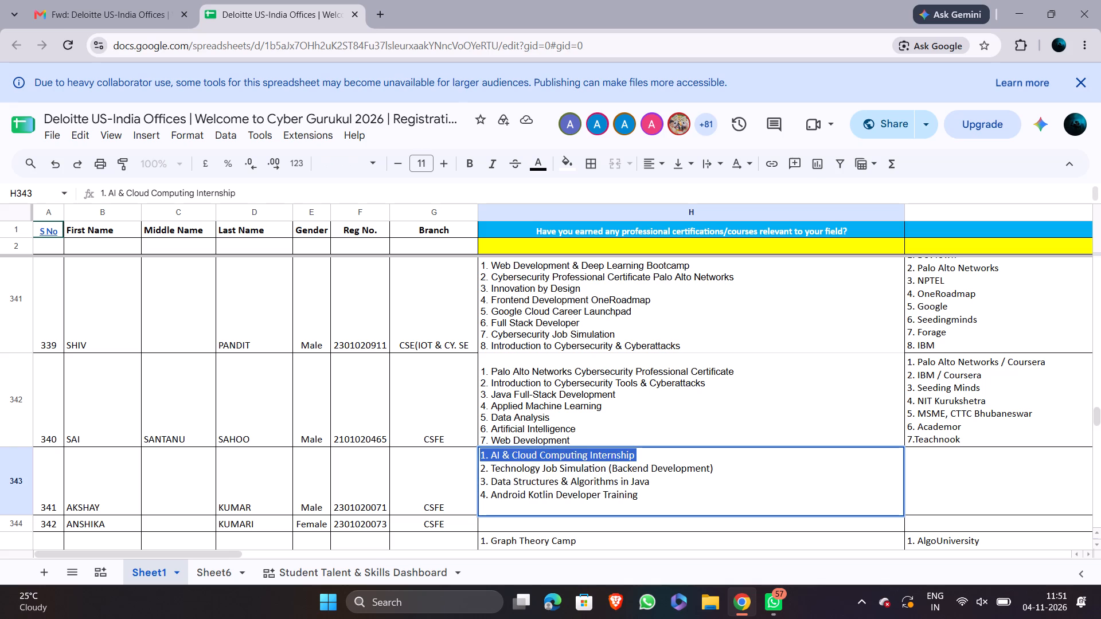
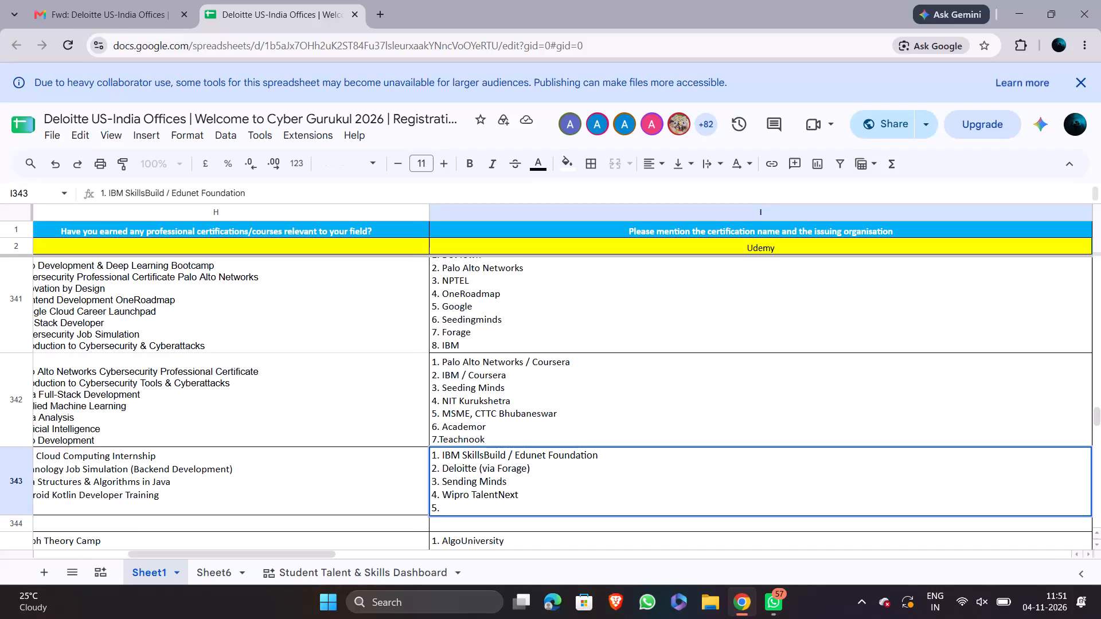
# Remove the trailing empty "5." line from the issuing-organisation list in I343, ending the list at "4. Wipro TalentNext".
pyautogui.press('BackSpace')
pyautogui.press('BackSpace')
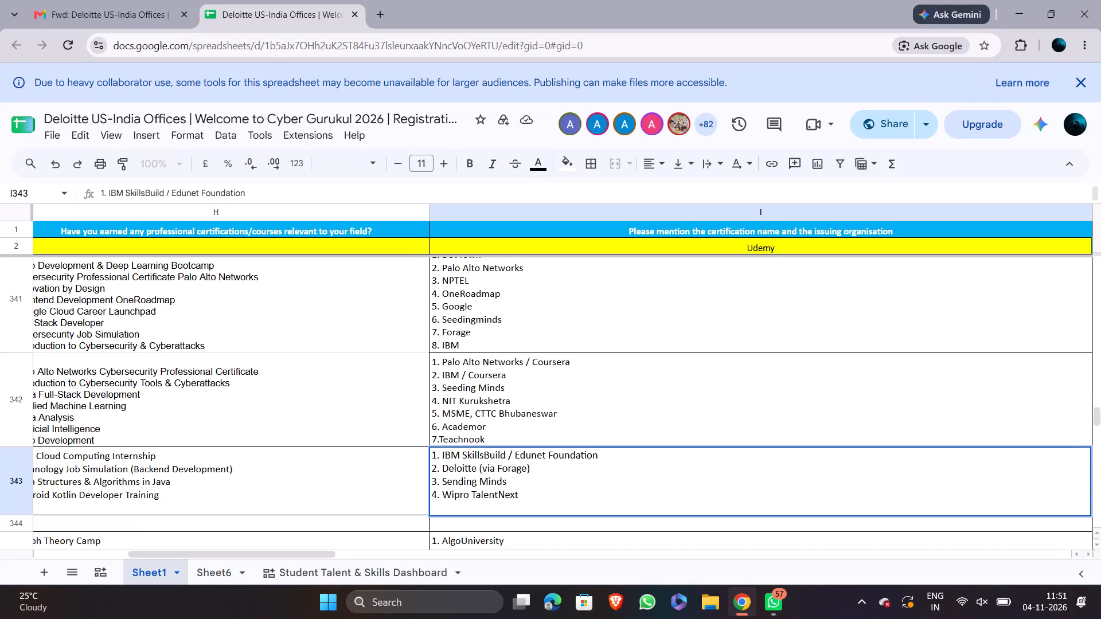
pyautogui.press('BackSpace')
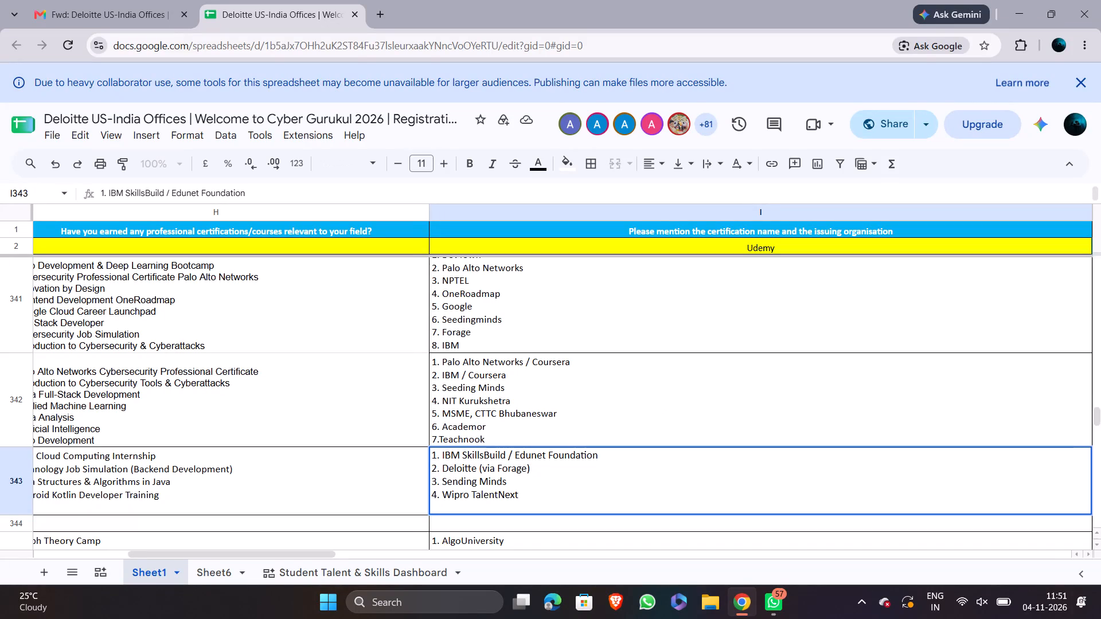
# Place the text cursor at the number of the "2. Deloitte (via Forage)" line in I343.
pyautogui.click(438, 462)
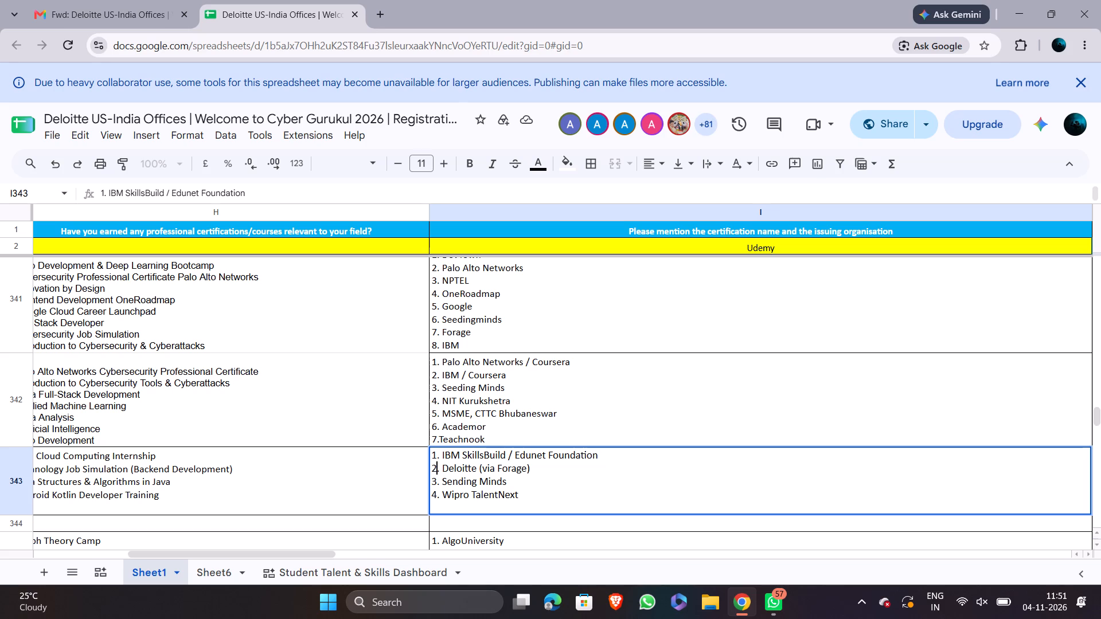
# Finish editing the list of issuing organisations in I343 and commit the cell.
pyautogui.click(433, 455)
pyautogui.press('Return')
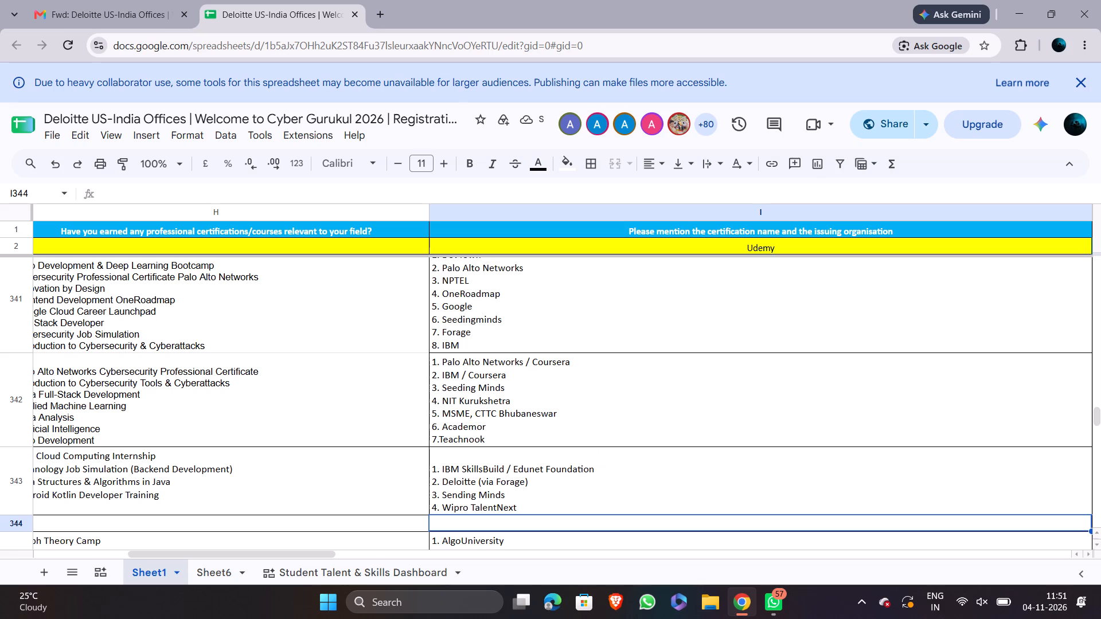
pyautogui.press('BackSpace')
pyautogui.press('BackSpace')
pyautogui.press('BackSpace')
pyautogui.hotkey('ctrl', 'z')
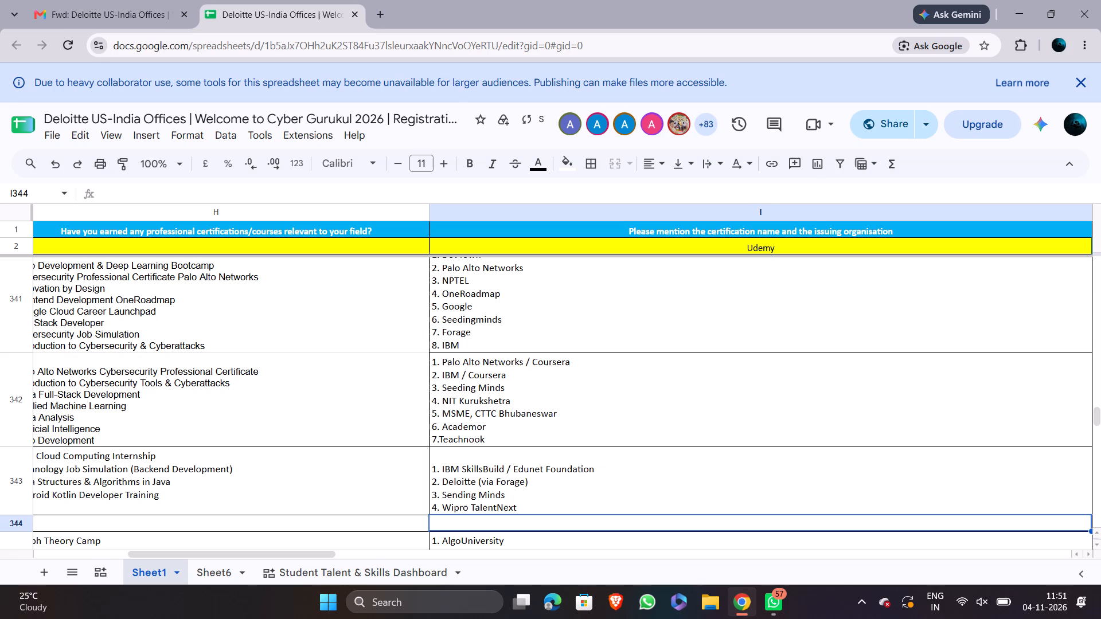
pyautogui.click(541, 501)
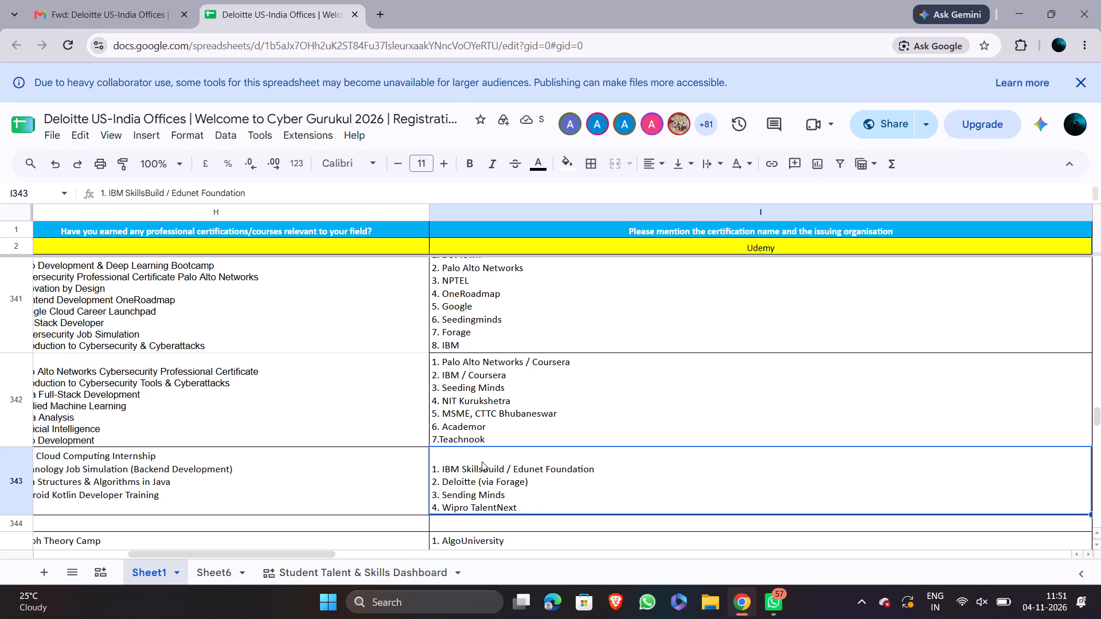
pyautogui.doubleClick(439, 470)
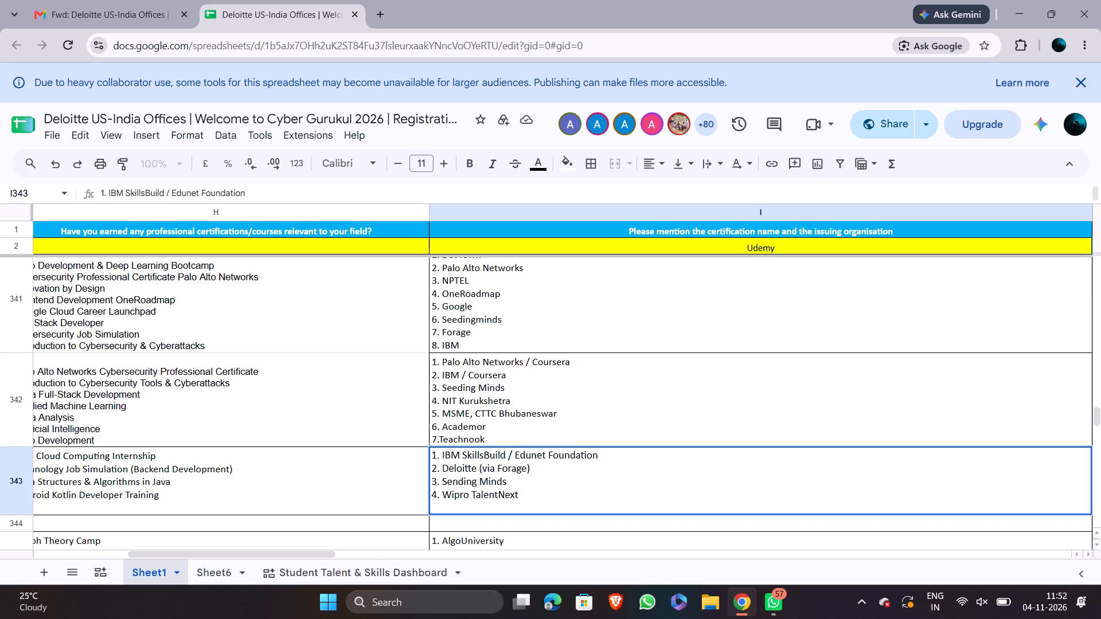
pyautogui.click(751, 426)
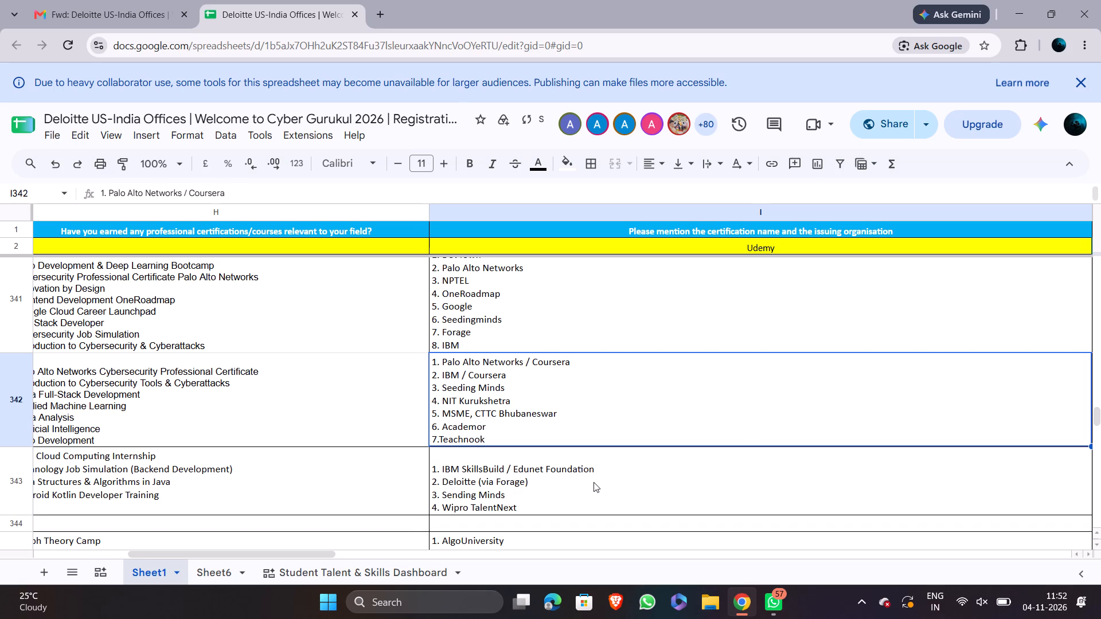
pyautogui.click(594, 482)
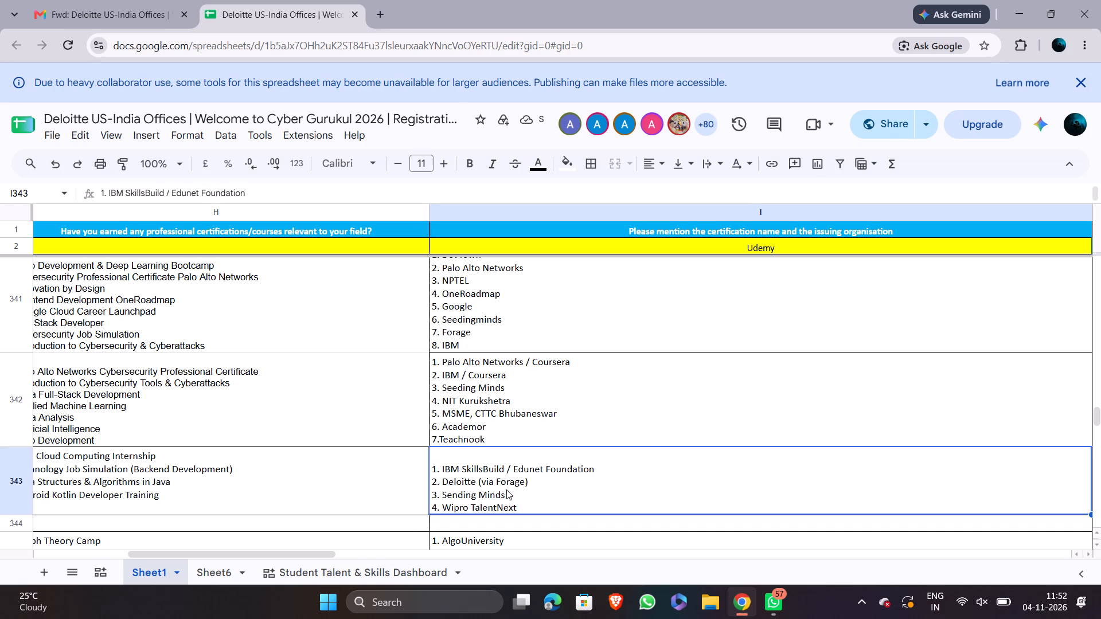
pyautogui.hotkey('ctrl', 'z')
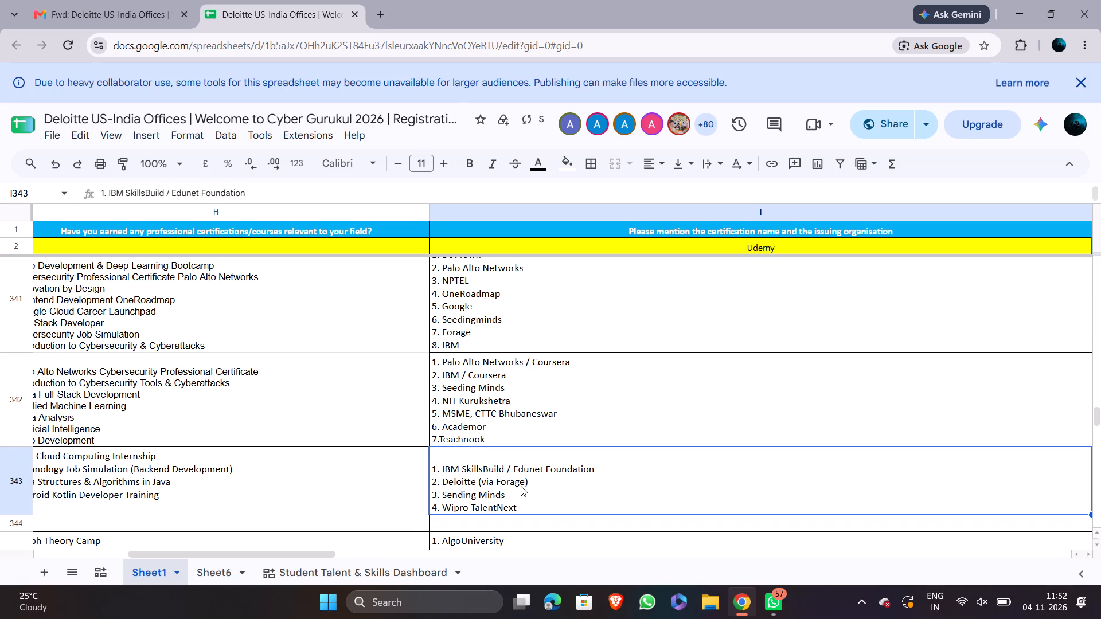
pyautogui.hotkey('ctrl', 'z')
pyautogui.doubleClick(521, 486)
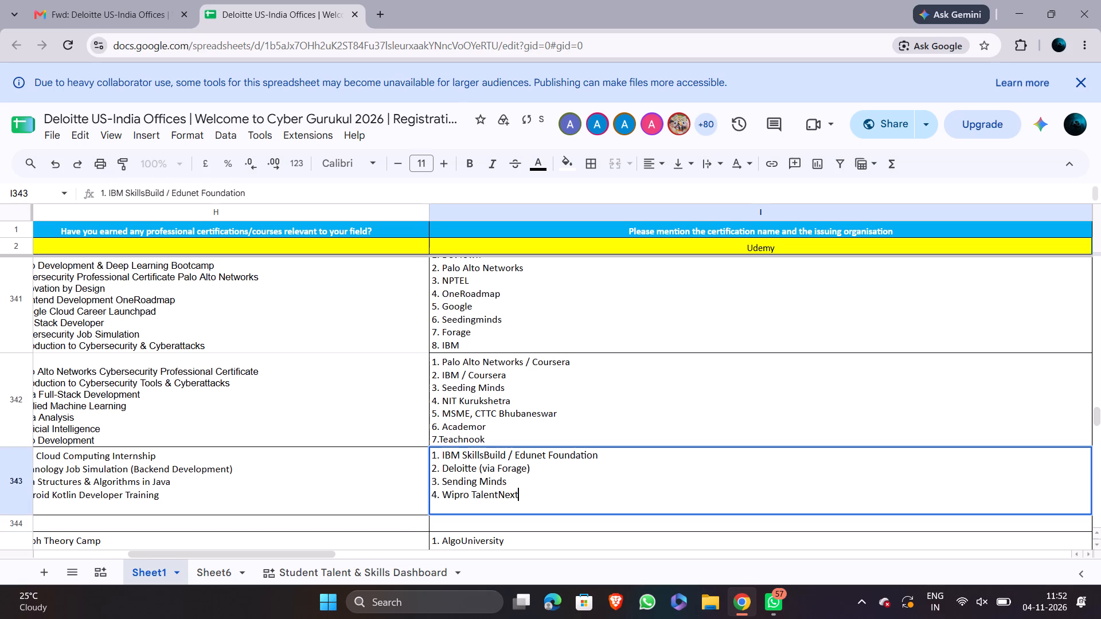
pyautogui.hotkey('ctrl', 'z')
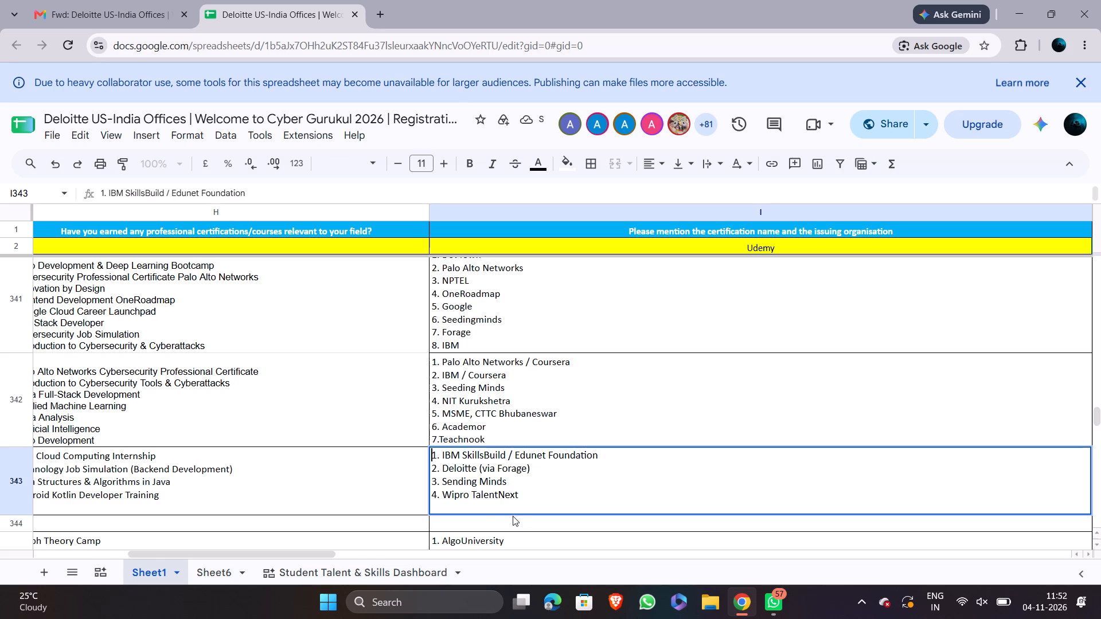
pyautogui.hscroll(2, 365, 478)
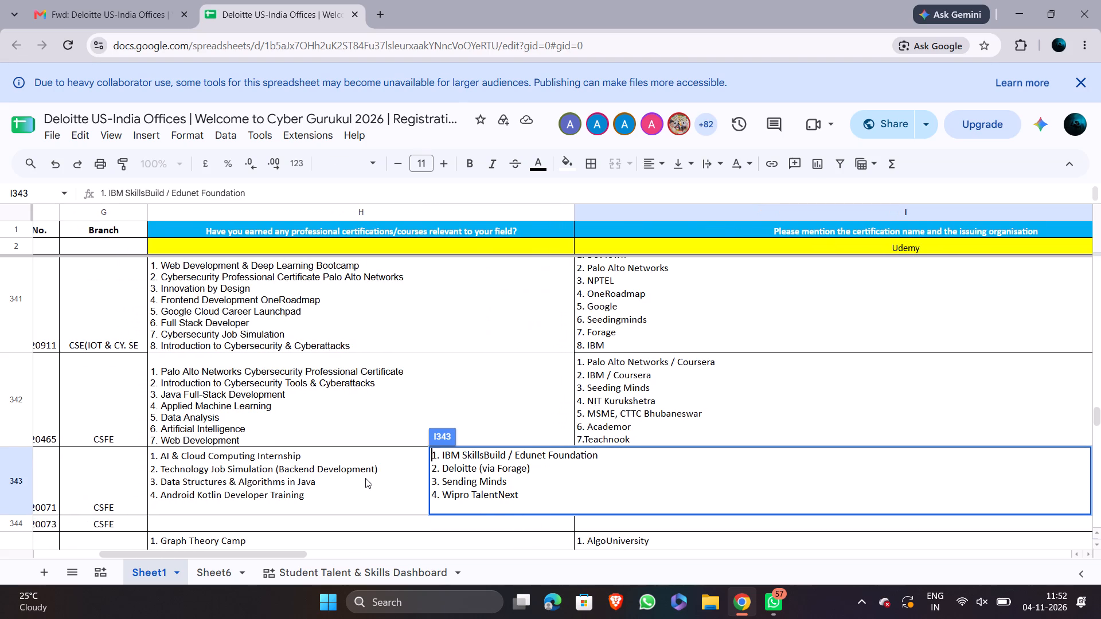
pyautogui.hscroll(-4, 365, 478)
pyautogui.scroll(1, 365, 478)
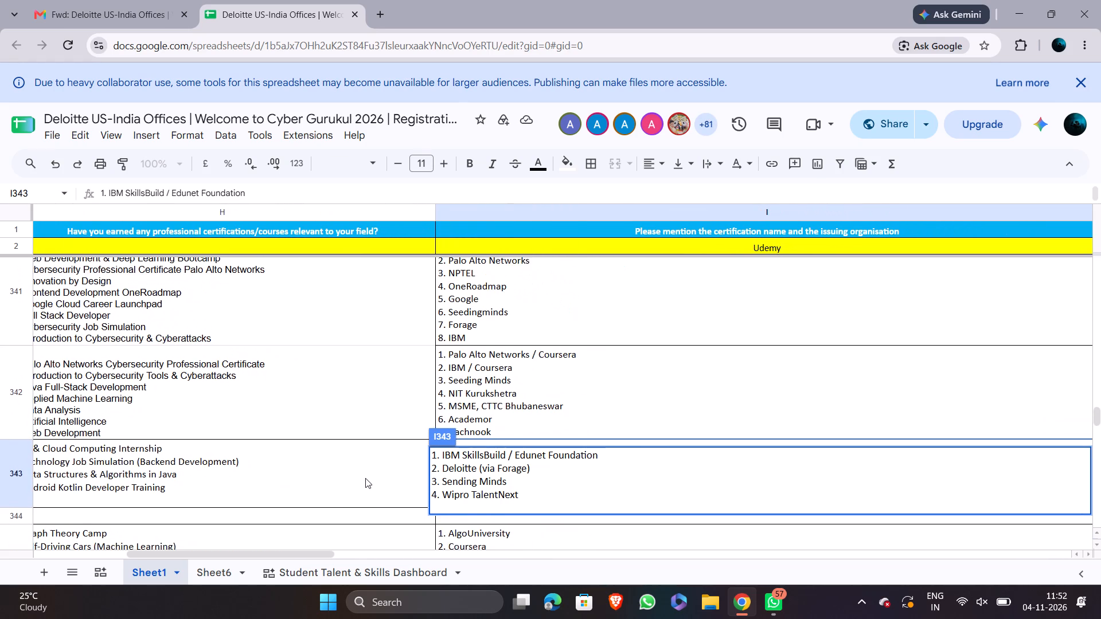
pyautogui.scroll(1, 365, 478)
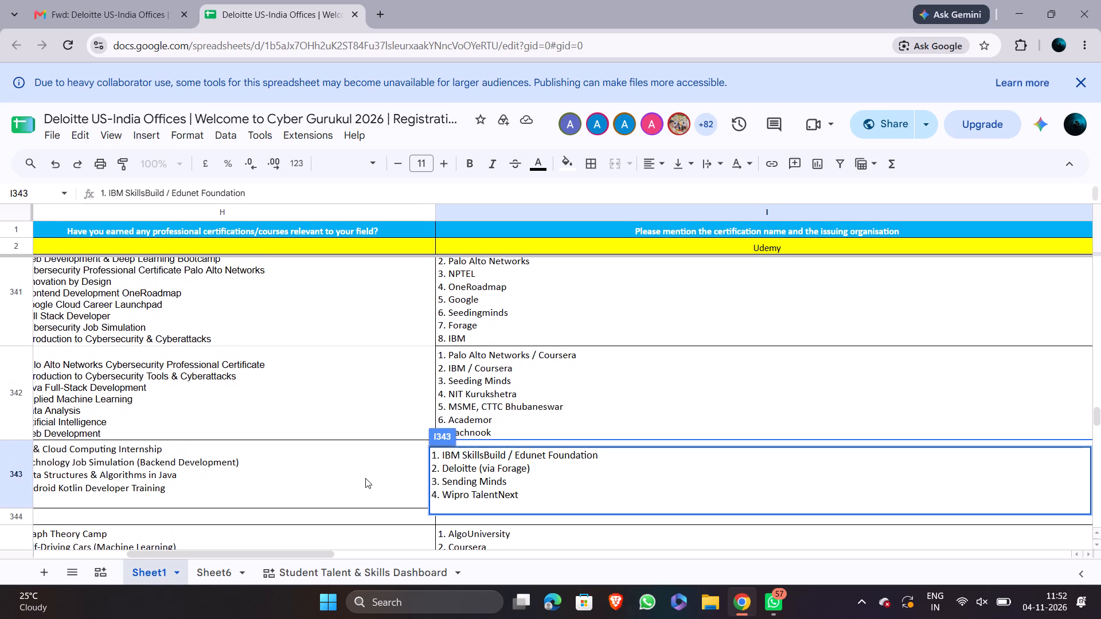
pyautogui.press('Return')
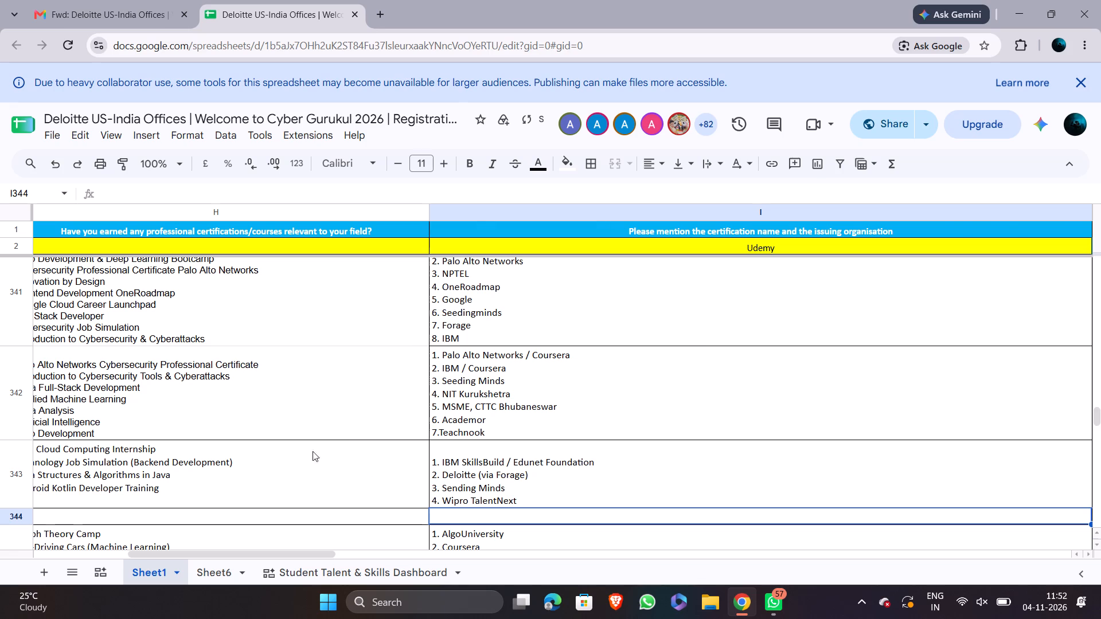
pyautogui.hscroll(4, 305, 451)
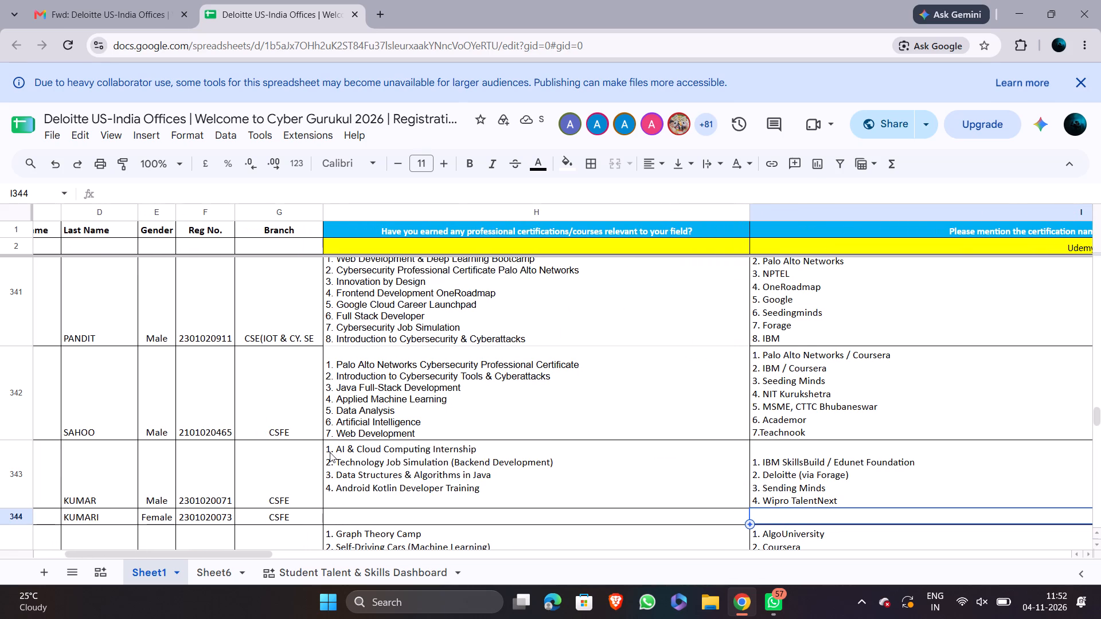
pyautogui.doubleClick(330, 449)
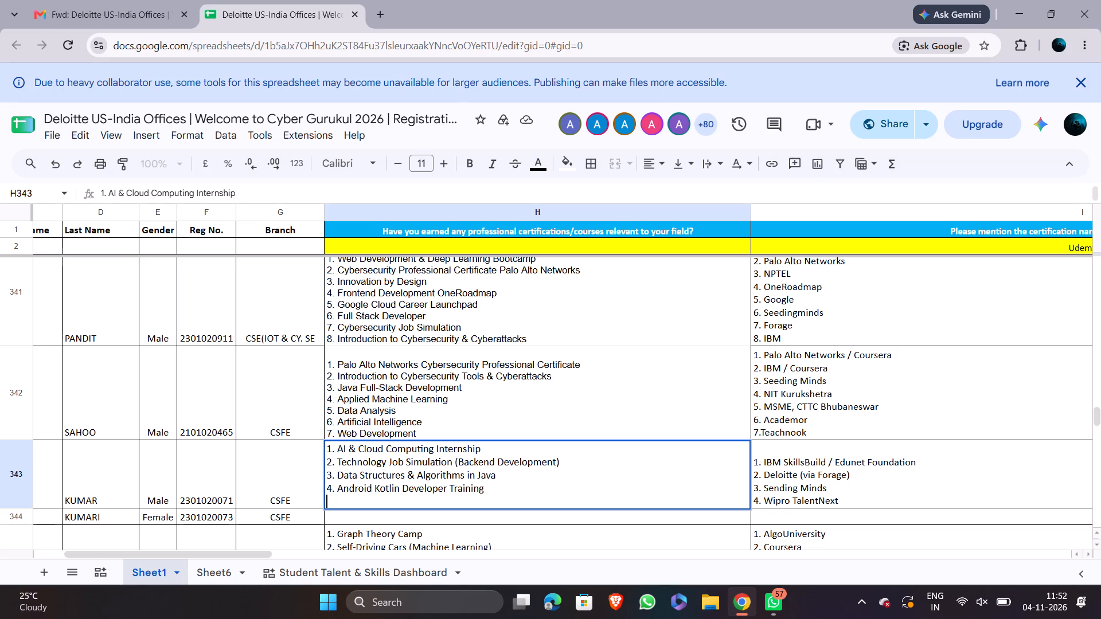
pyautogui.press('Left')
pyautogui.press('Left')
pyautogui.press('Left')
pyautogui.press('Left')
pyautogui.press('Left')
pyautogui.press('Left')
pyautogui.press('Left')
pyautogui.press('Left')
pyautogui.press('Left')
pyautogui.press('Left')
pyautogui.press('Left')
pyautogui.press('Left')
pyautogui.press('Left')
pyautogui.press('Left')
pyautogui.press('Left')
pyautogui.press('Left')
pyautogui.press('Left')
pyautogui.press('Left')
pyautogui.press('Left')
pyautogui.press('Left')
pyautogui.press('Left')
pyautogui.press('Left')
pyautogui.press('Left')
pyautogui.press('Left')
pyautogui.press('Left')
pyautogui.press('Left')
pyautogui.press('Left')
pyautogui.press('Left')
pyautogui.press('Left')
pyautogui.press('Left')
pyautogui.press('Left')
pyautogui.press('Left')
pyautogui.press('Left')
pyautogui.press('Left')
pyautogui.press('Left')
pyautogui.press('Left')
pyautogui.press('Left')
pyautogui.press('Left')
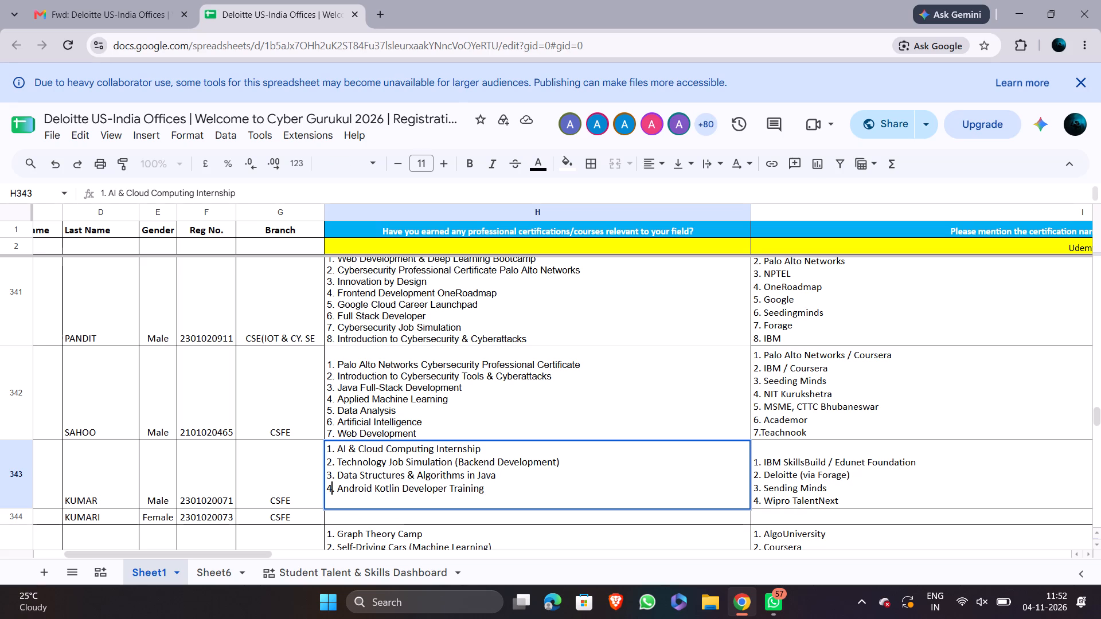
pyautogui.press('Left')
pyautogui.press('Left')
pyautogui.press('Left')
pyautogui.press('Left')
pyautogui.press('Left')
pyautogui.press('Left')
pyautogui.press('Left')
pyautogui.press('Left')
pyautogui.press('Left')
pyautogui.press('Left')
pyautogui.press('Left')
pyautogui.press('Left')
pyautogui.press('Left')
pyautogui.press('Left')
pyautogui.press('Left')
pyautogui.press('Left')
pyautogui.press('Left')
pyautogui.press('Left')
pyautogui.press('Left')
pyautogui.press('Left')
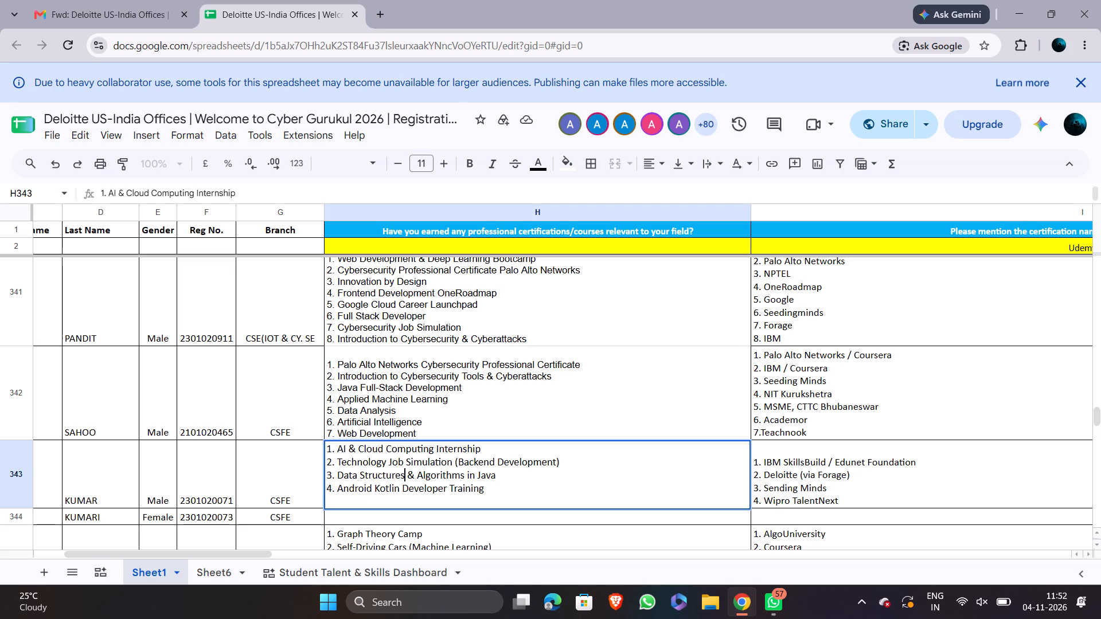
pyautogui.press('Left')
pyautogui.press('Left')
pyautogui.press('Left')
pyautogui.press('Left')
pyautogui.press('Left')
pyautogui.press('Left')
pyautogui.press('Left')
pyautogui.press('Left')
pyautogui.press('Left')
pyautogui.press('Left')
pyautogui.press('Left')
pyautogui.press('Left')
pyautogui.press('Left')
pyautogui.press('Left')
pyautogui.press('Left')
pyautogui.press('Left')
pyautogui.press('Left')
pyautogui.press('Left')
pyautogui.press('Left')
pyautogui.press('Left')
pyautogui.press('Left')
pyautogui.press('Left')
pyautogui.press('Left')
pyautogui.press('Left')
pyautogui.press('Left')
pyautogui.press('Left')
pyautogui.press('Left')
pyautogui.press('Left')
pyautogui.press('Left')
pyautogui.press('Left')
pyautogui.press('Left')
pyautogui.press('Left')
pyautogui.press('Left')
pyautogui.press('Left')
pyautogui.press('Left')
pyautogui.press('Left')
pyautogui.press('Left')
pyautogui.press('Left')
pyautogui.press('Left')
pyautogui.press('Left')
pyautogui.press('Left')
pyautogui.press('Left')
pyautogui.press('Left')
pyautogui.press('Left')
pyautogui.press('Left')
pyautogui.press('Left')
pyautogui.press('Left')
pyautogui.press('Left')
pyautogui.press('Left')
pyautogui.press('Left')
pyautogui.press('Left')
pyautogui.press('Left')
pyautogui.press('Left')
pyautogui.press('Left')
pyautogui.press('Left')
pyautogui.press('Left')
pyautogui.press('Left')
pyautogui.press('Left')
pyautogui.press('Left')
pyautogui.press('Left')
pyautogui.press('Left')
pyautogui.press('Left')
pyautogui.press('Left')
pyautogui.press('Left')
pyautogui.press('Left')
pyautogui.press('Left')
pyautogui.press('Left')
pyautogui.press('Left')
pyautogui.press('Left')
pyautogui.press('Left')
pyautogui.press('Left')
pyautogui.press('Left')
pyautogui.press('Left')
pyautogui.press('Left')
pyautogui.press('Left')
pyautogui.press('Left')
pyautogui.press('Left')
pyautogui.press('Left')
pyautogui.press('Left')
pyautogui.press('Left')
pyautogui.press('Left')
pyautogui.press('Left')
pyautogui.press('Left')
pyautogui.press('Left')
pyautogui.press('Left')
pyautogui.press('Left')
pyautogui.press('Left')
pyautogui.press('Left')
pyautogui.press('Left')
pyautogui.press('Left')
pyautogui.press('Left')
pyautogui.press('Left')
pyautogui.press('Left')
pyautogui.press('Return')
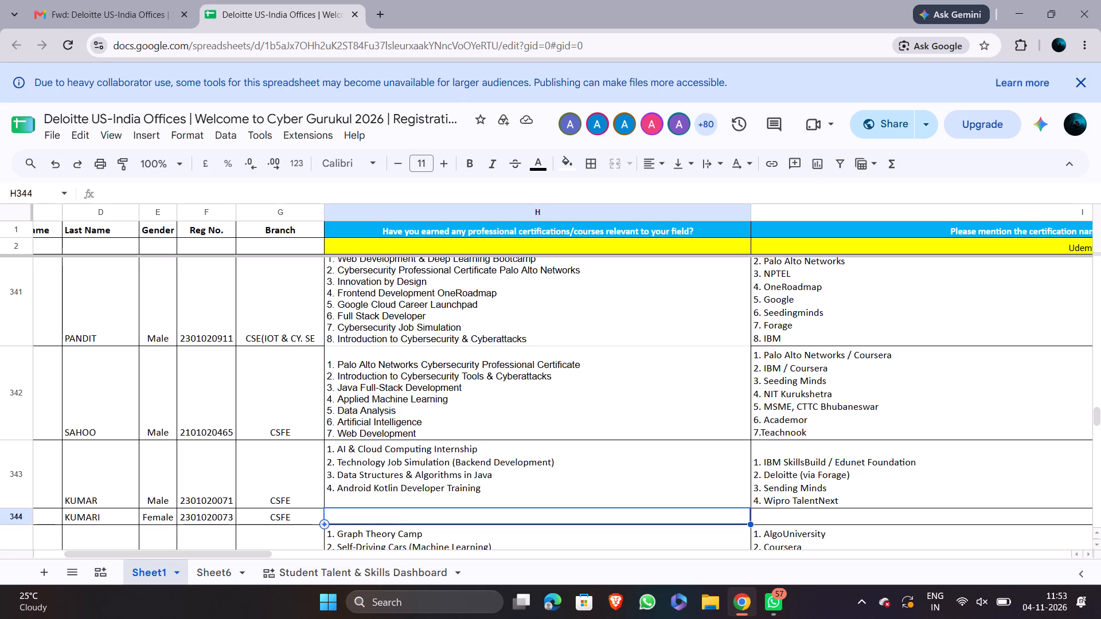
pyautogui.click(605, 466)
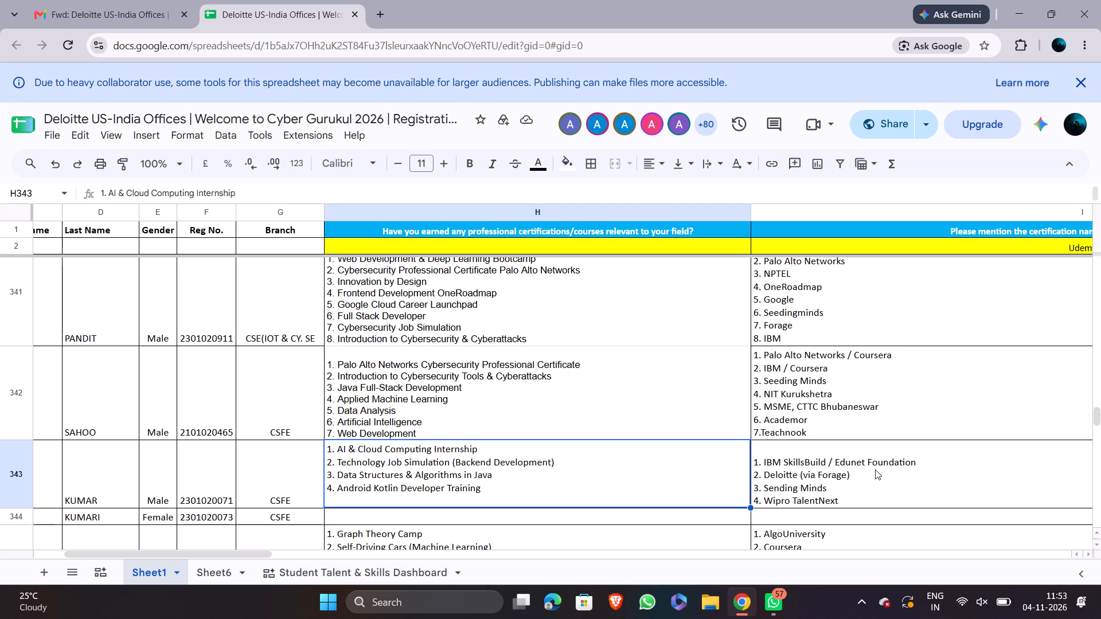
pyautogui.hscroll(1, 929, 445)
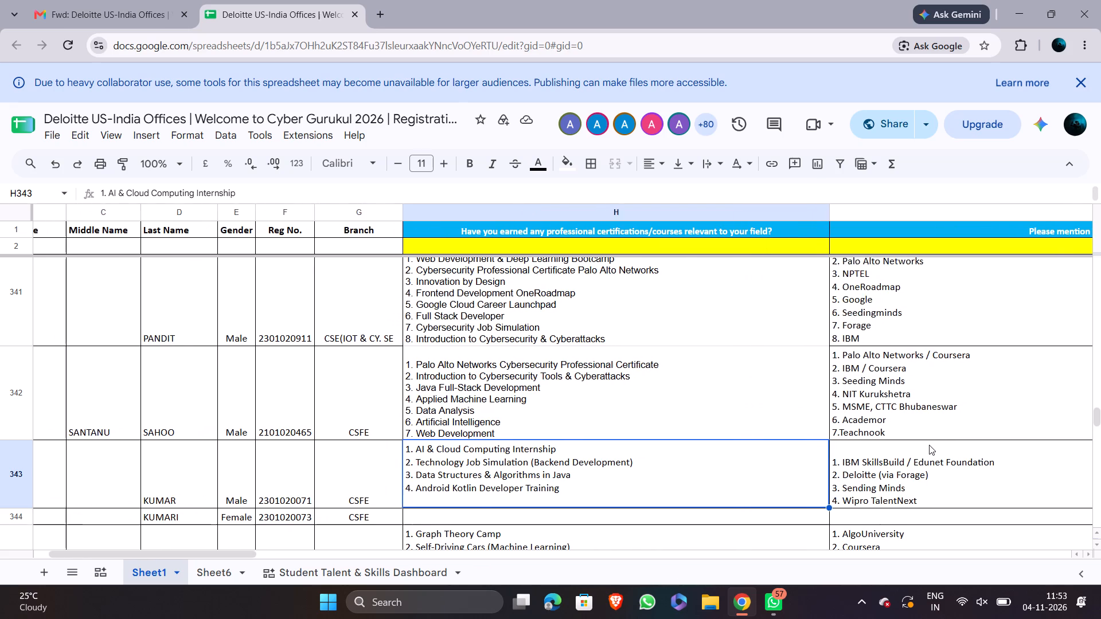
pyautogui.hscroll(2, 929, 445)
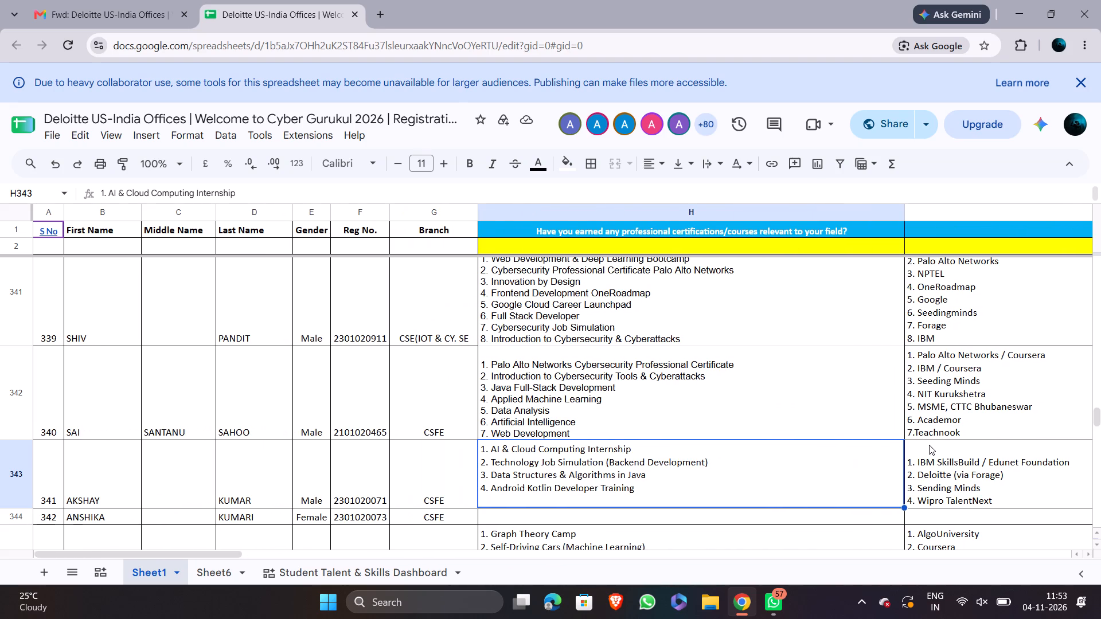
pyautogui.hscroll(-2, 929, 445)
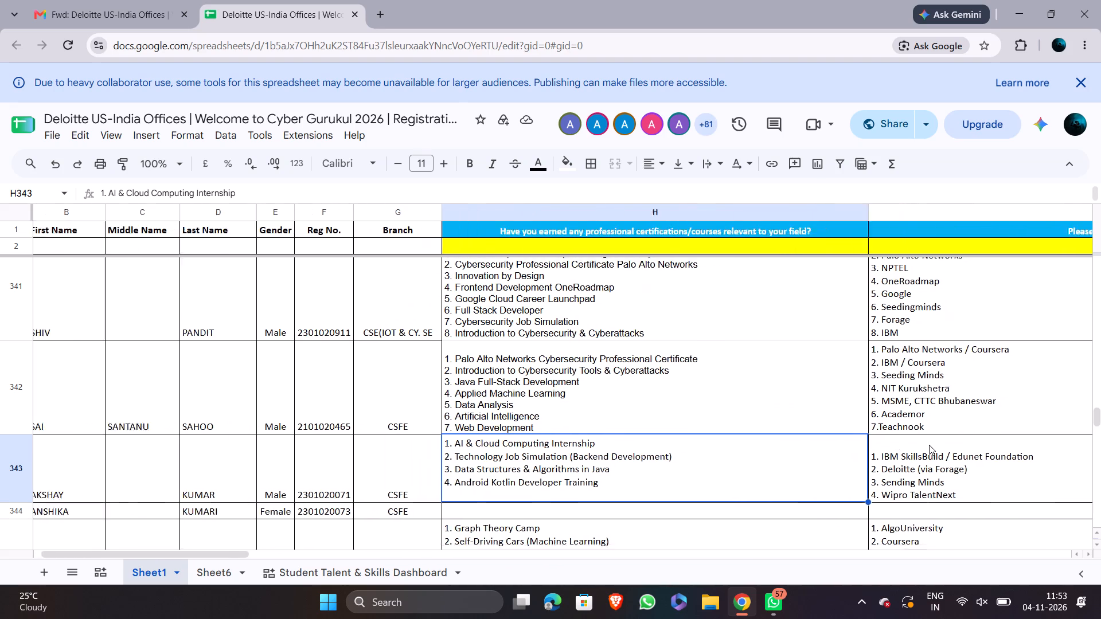
# Compare the row 343 certification entries with how other students in rows 335–345 filled in columns I and J.
pyautogui.hscroll(-6, 929, 445)
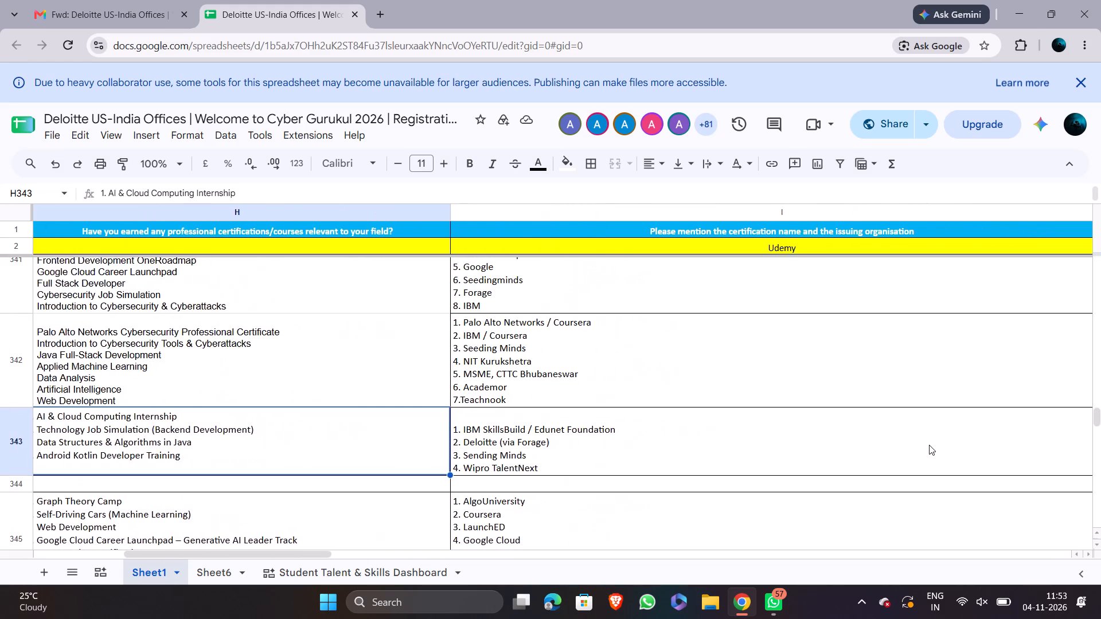
pyautogui.hscroll(-2, 929, 445)
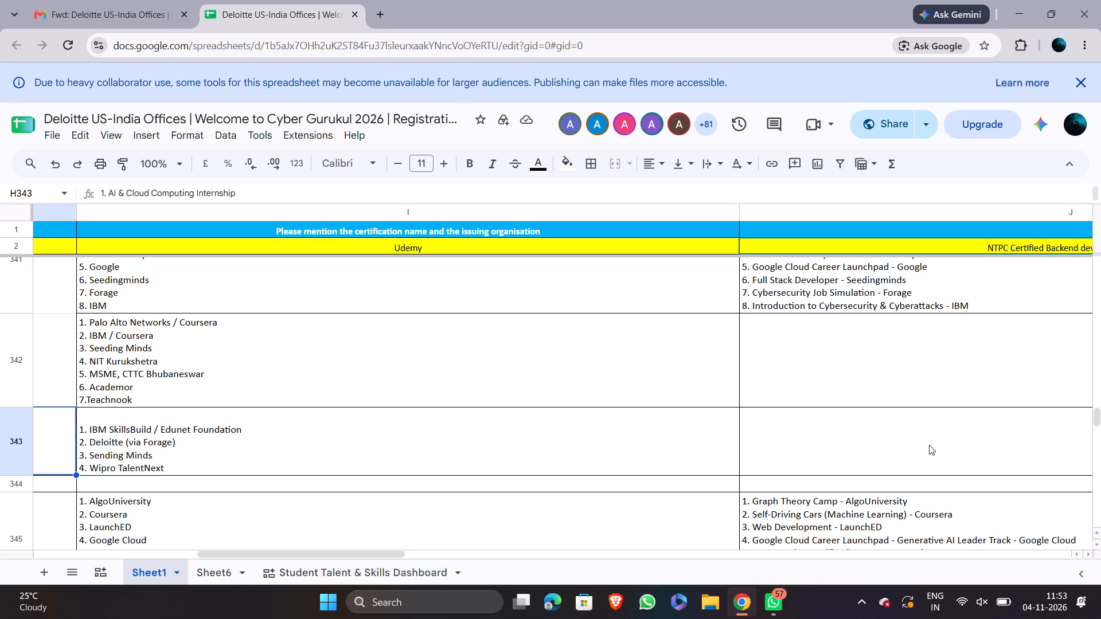
pyautogui.hscroll(3, 929, 445)
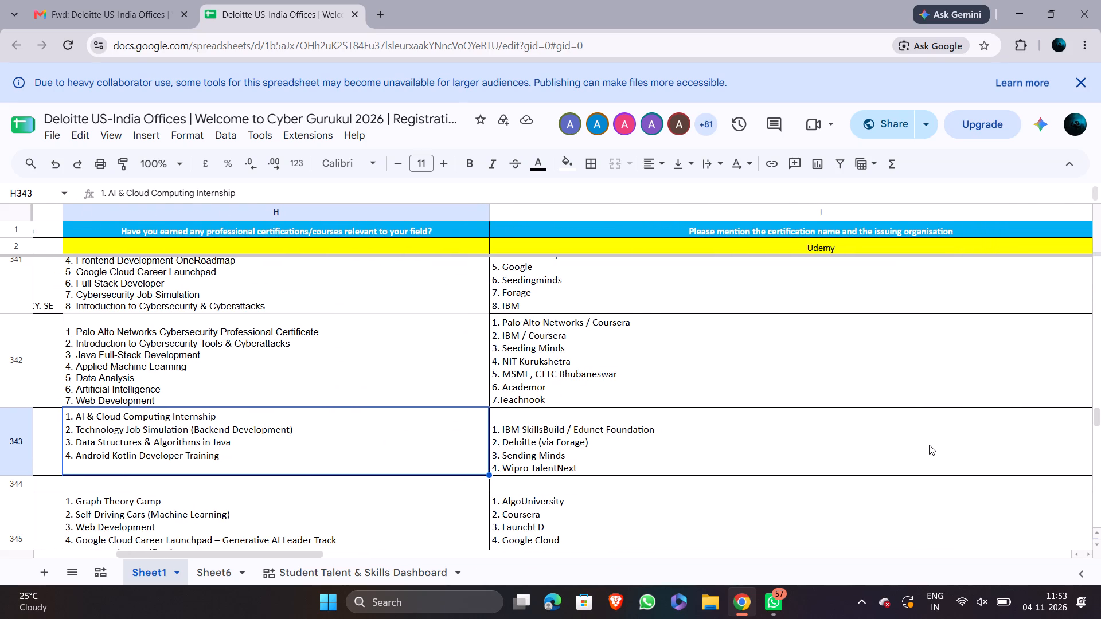
pyautogui.hscroll(-5, 929, 445)
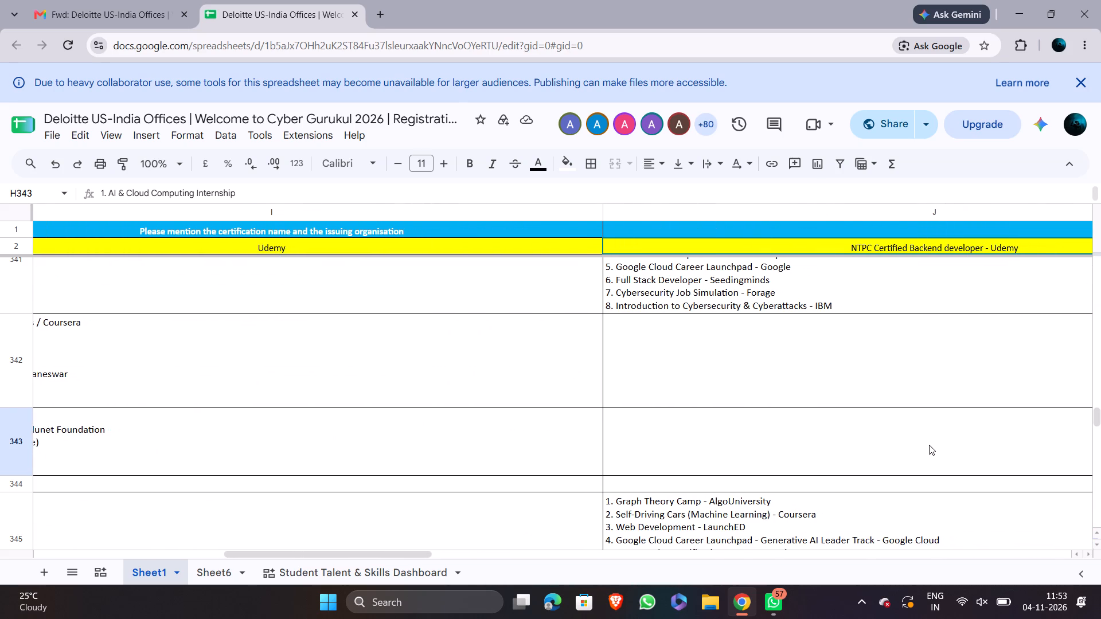
pyautogui.scroll(1, 833, 438)
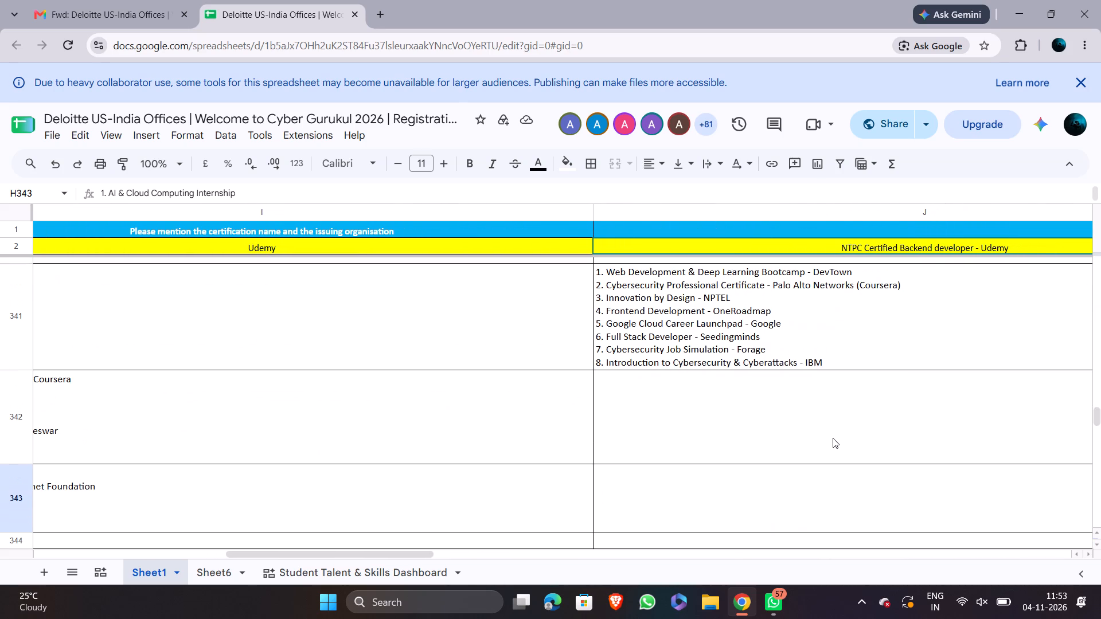
pyautogui.scroll(1, 833, 438)
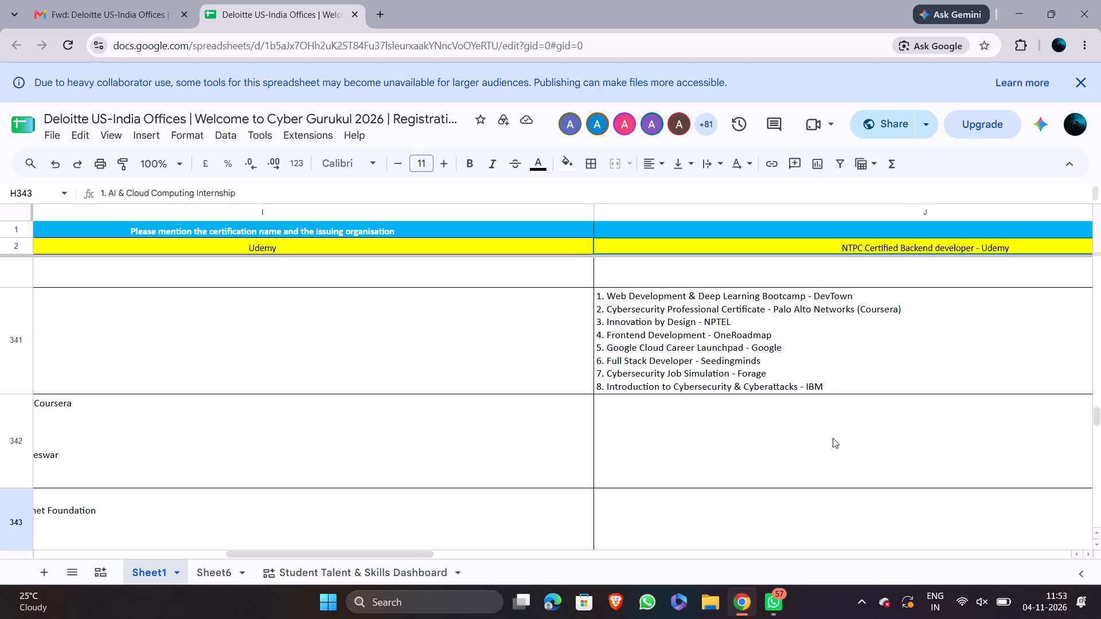
pyautogui.scroll(3, 833, 438)
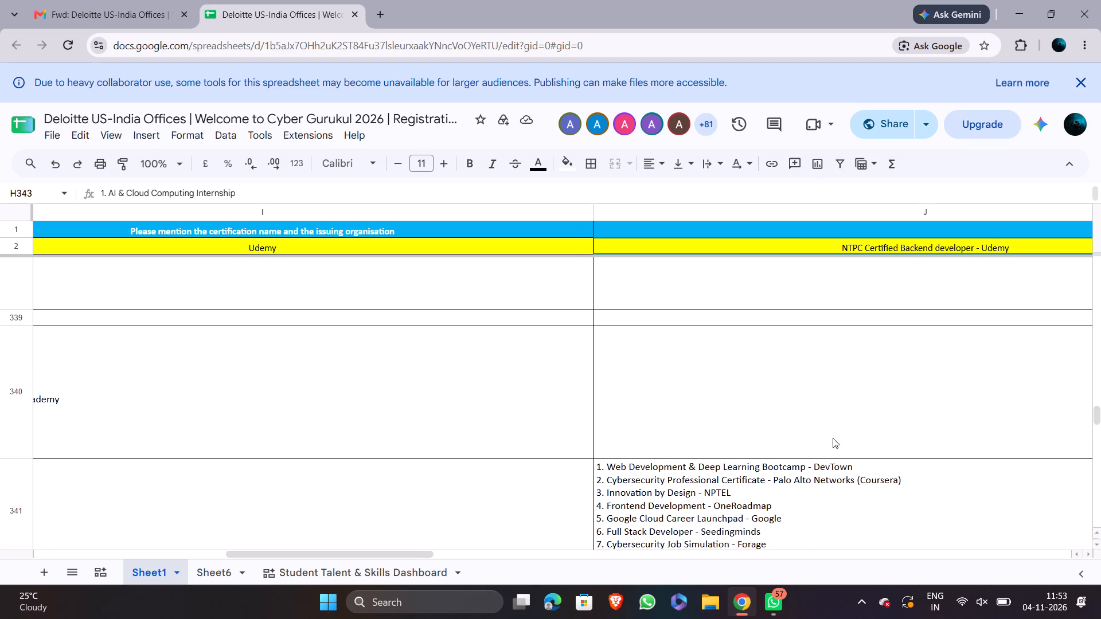
pyautogui.scroll(2, 833, 438)
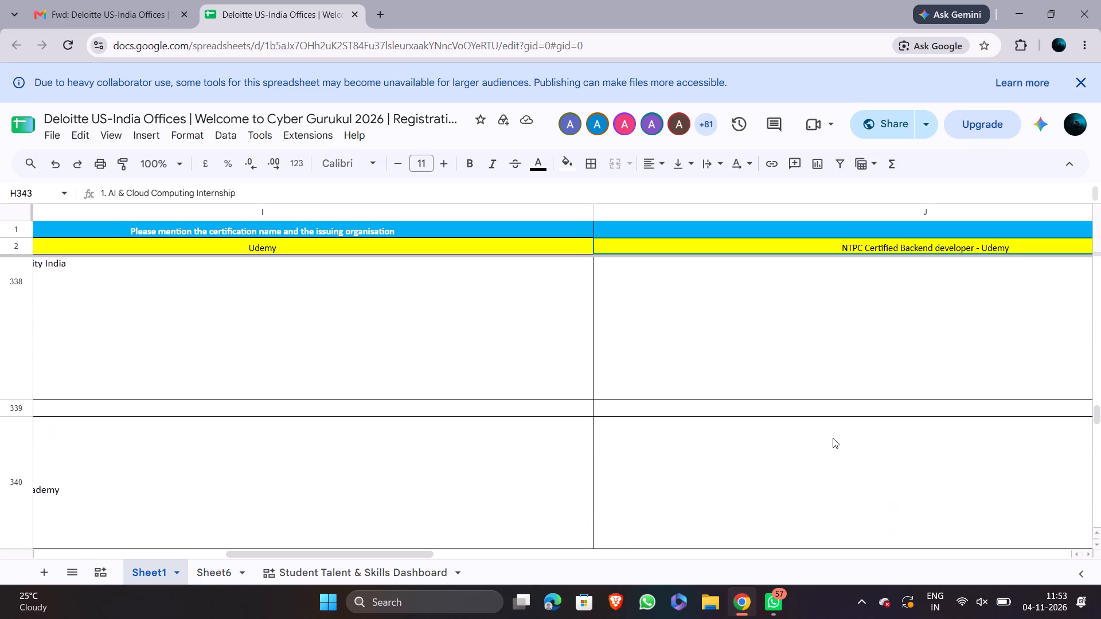
pyautogui.scroll(3, 833, 438)
# Examine how students in rows 335–342 listed their technologies, tools and programming languages in column K.
pyautogui.hscroll(2, 833, 438)
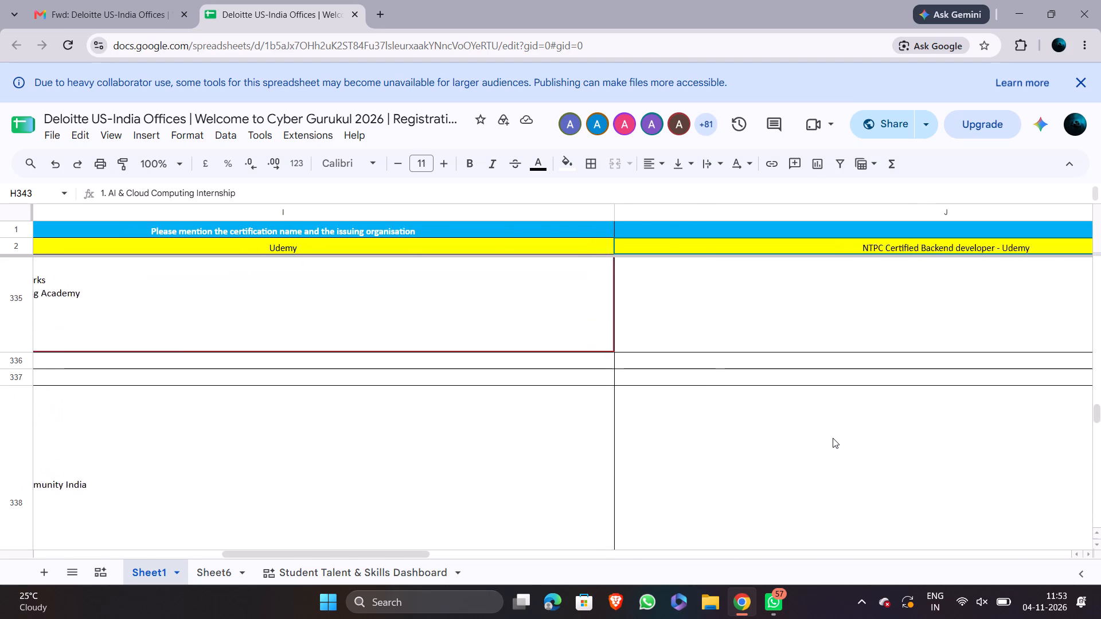
pyautogui.hscroll(1, 833, 438)
pyautogui.hscroll(-5, 833, 438)
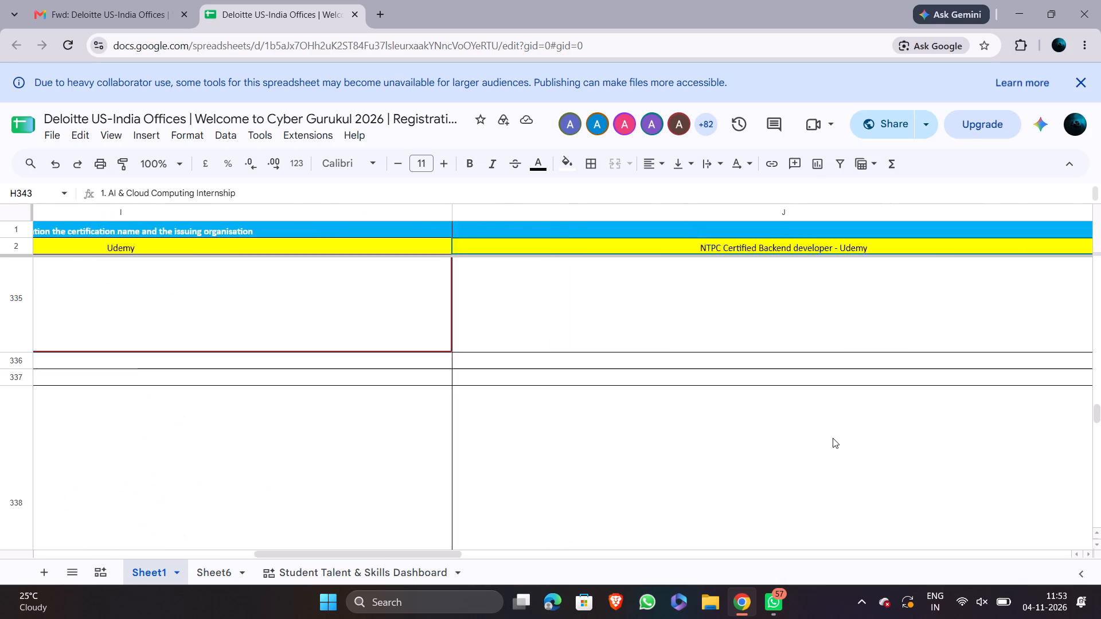
pyautogui.hscroll(-3, 833, 438)
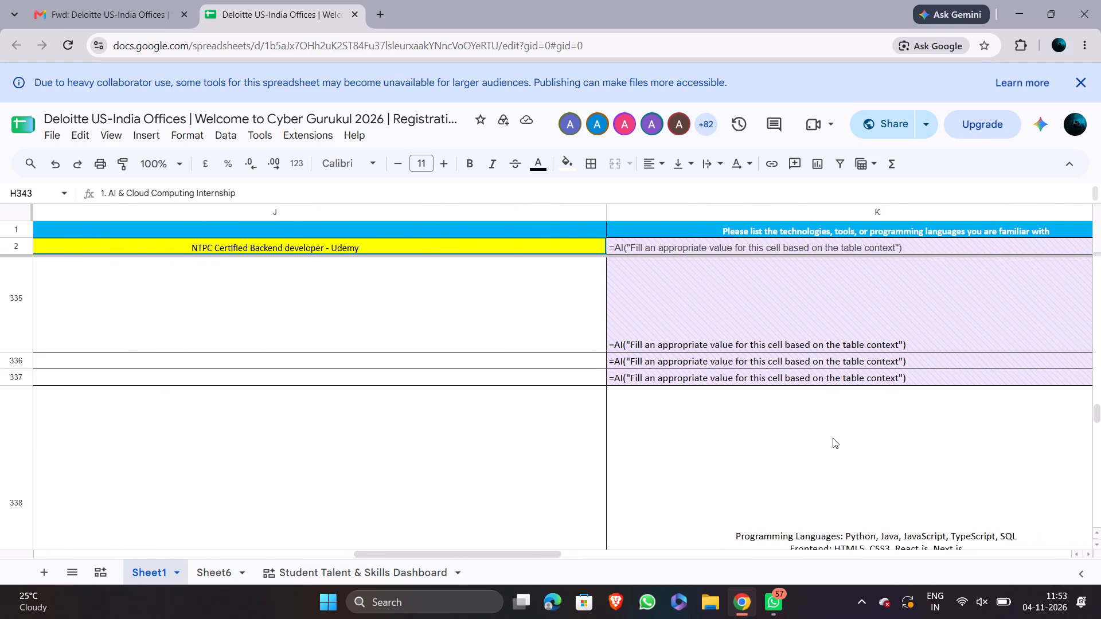
pyautogui.hscroll(-1, 833, 438)
pyautogui.scroll(-2, 833, 438)
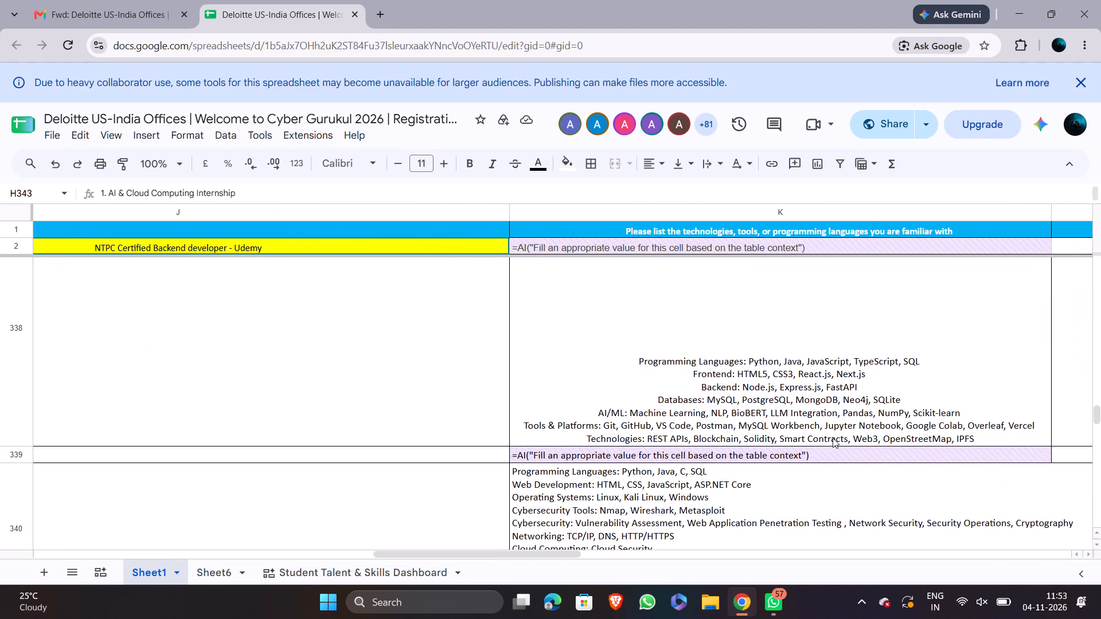
pyautogui.scroll(-1, 833, 438)
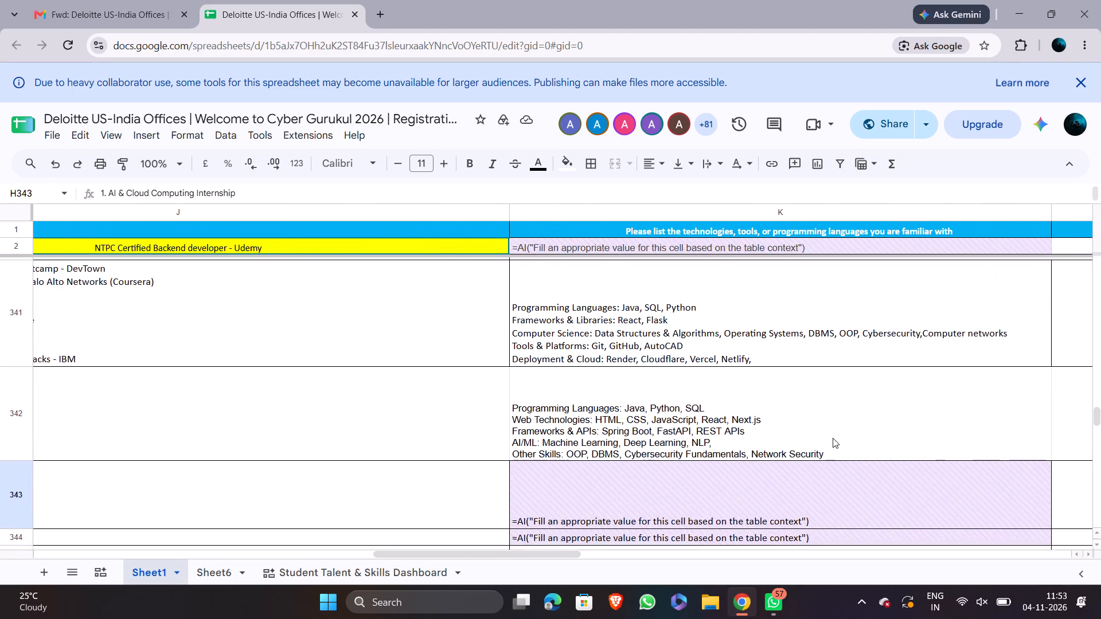
# Check the empty cell J343 against the certification-with-organisation format used in column J by the student in row 341.
pyautogui.hscroll(4, 833, 438)
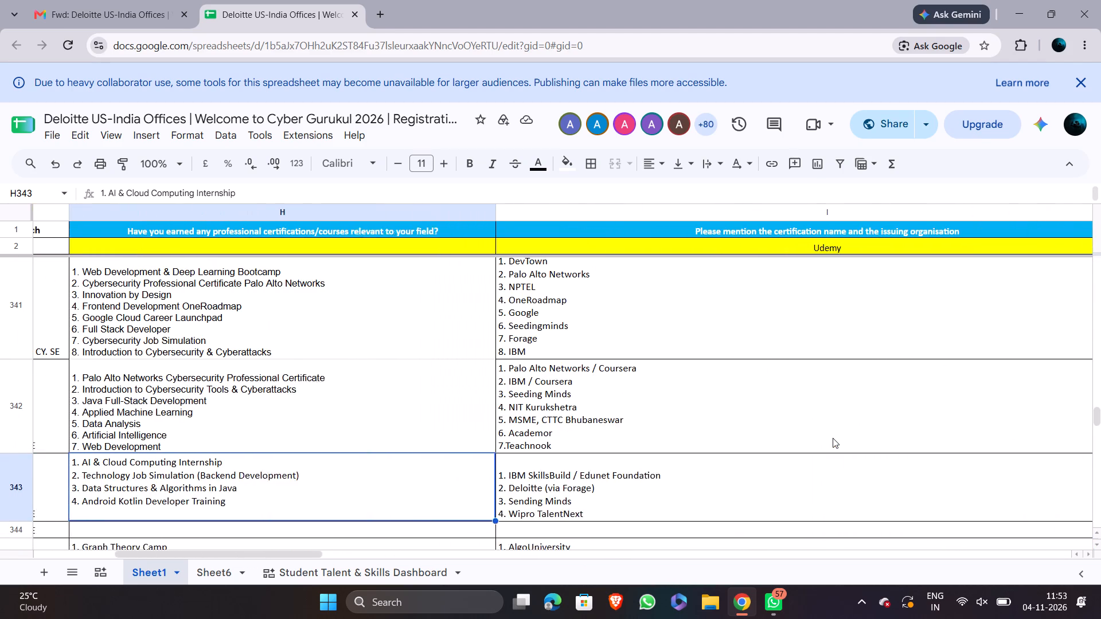
pyautogui.hscroll(-5, 833, 438)
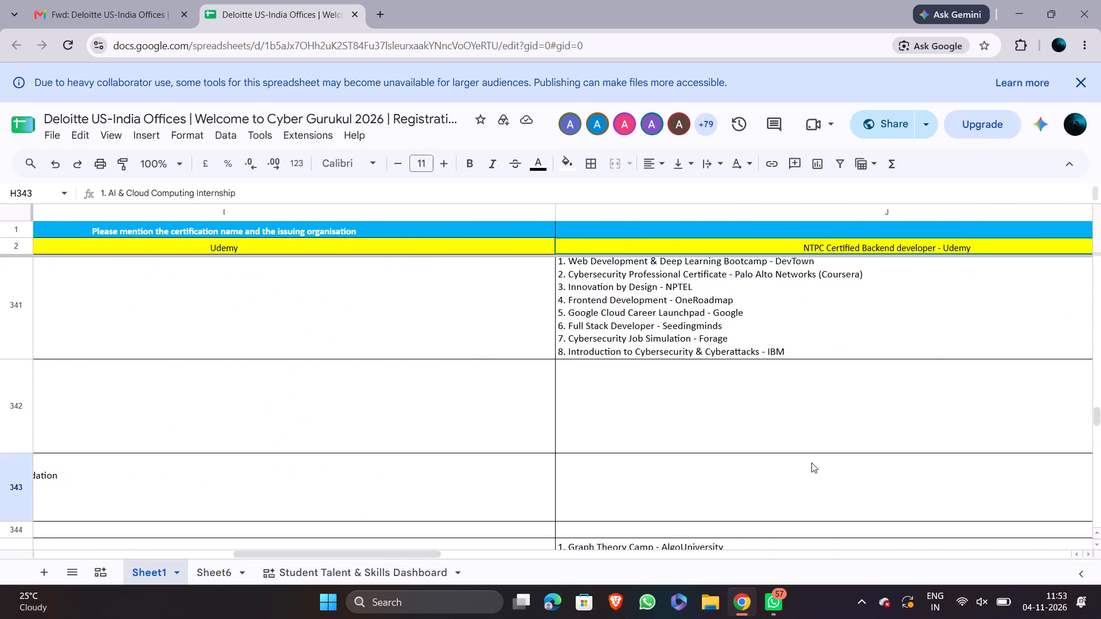
pyautogui.click(807, 472)
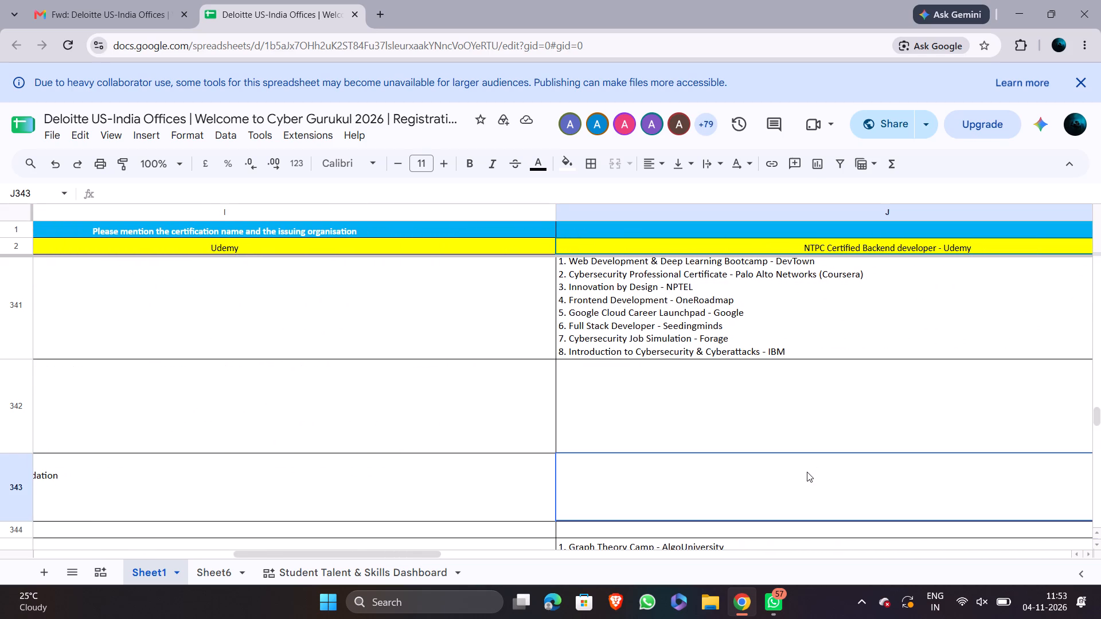
pyautogui.hscroll(1, 807, 472)
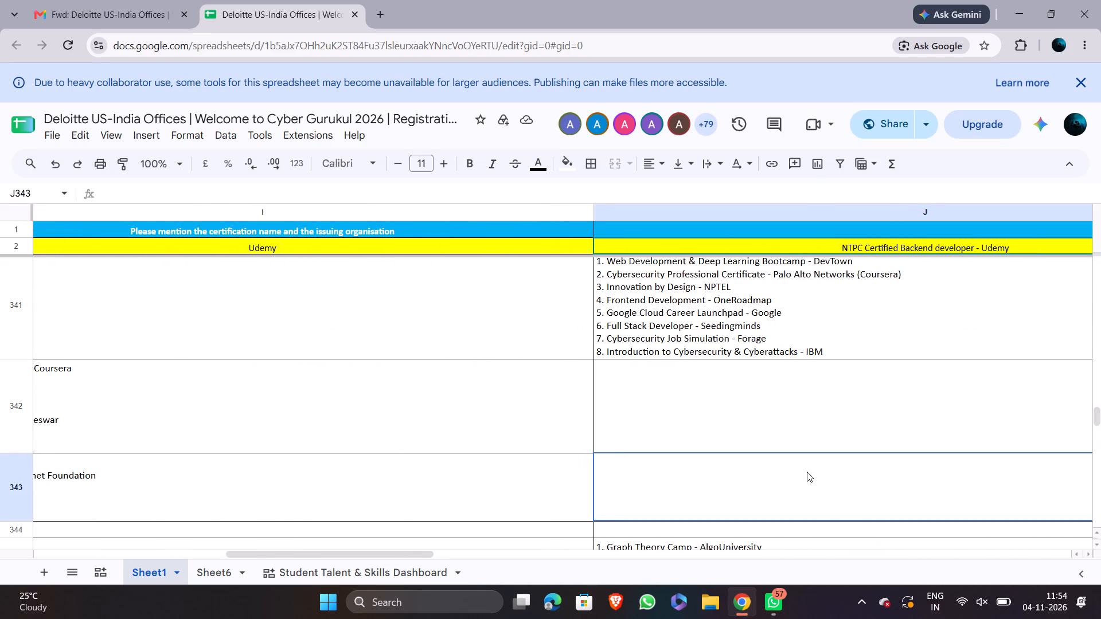
pyautogui.hscroll(1, 807, 472)
pyautogui.scroll(1, 807, 472)
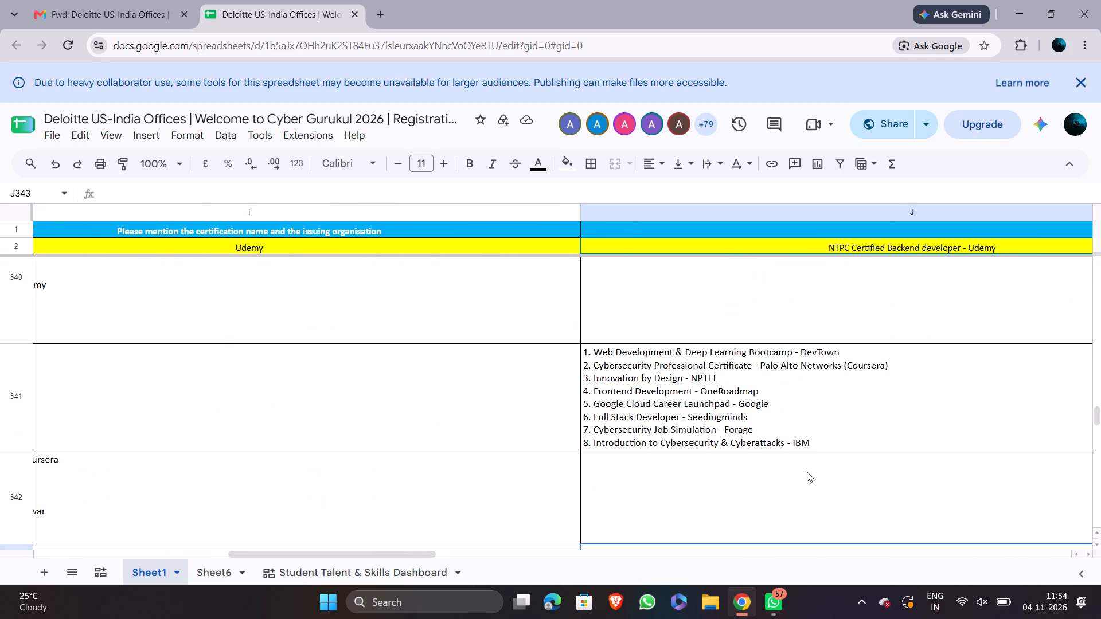
pyautogui.scroll(-2, 807, 472)
pyautogui.scroll(2, 807, 472)
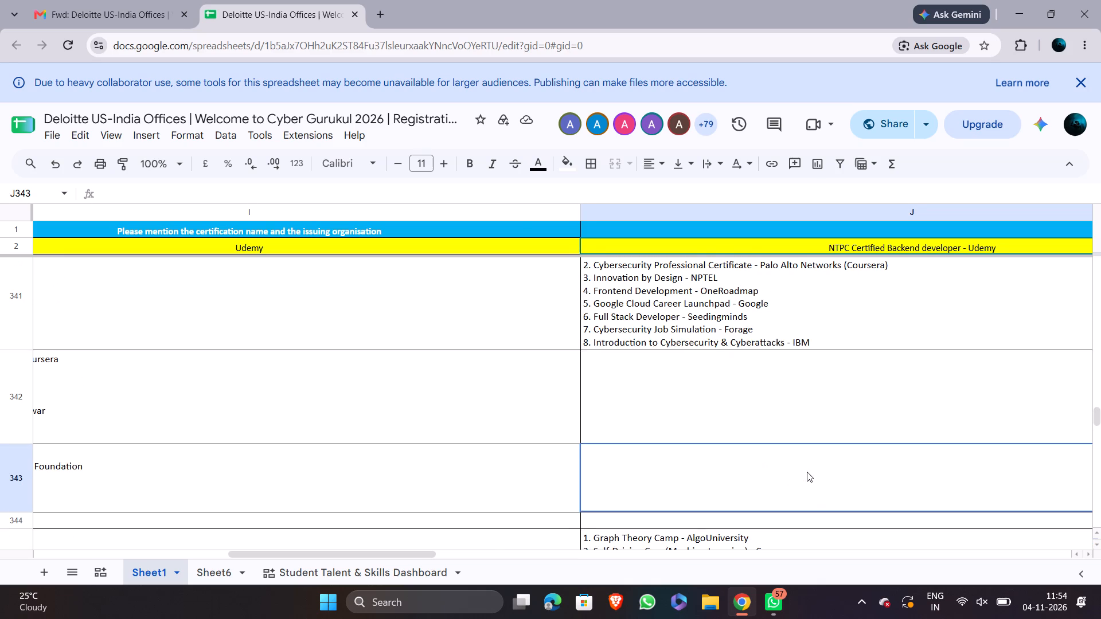
pyautogui.hscroll(-5, 795, 473)
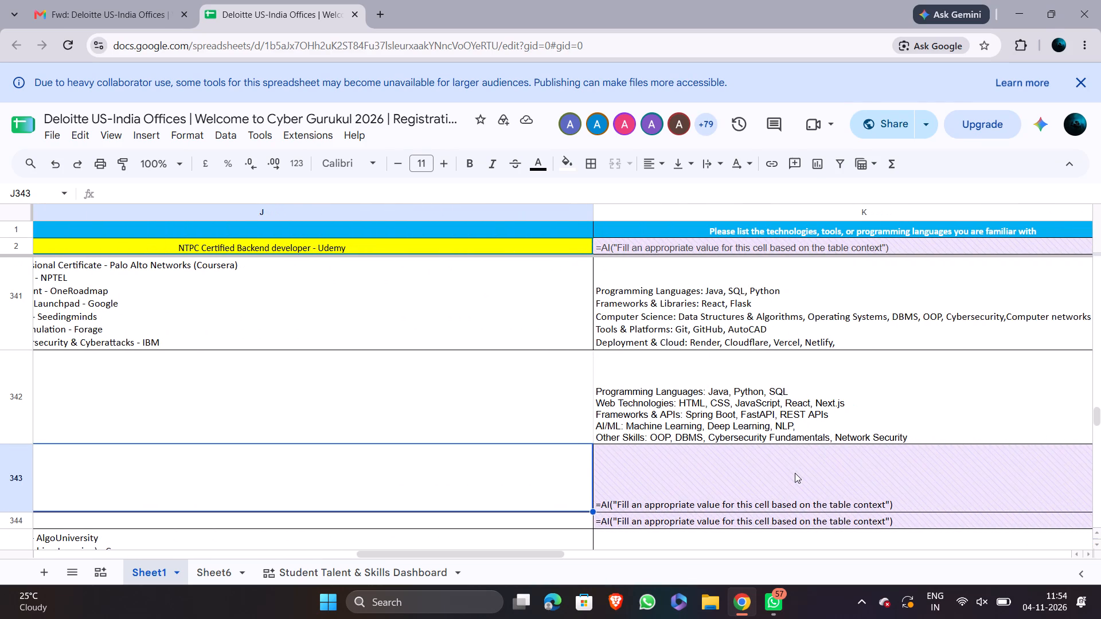
# Open the technologies, tools and programming languages cell K343 for editing.
pyautogui.click(795, 473)
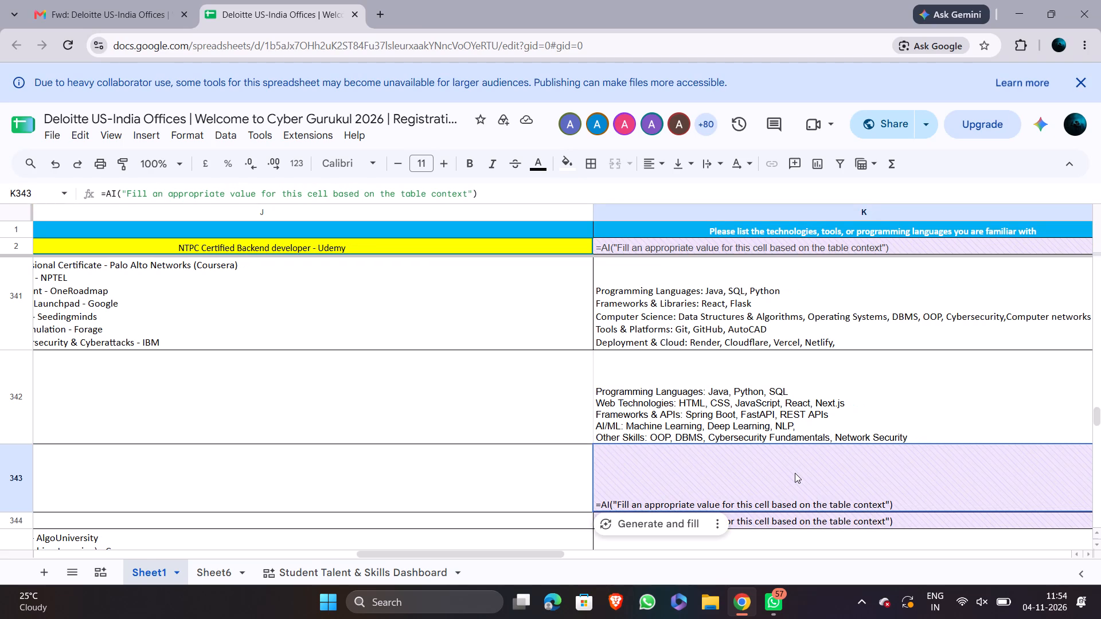
pyautogui.doubleClick(795, 473)
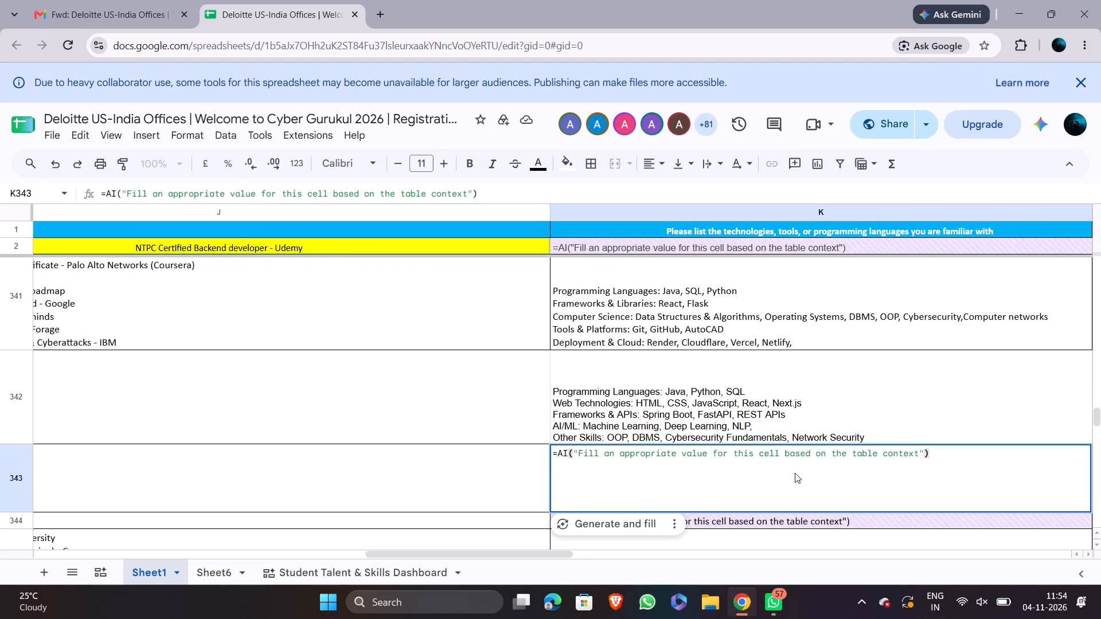
# Review row 343 from the student details through the certifications and issuing organisations to the technologies column.
pyautogui.hscroll(3, 795, 473)
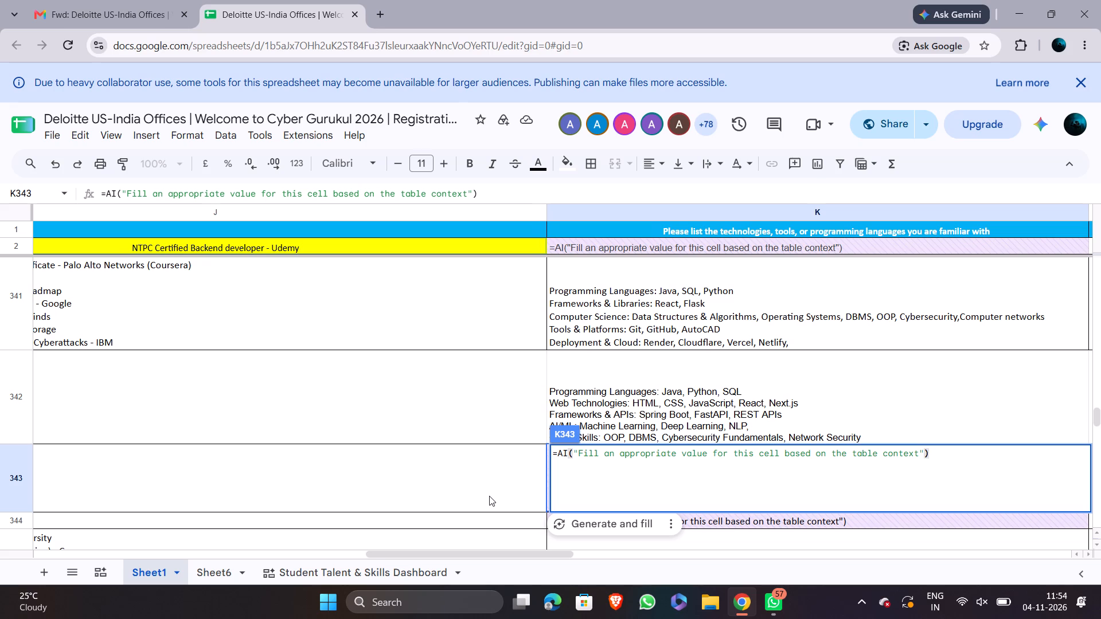
pyautogui.hscroll(7, 489, 496)
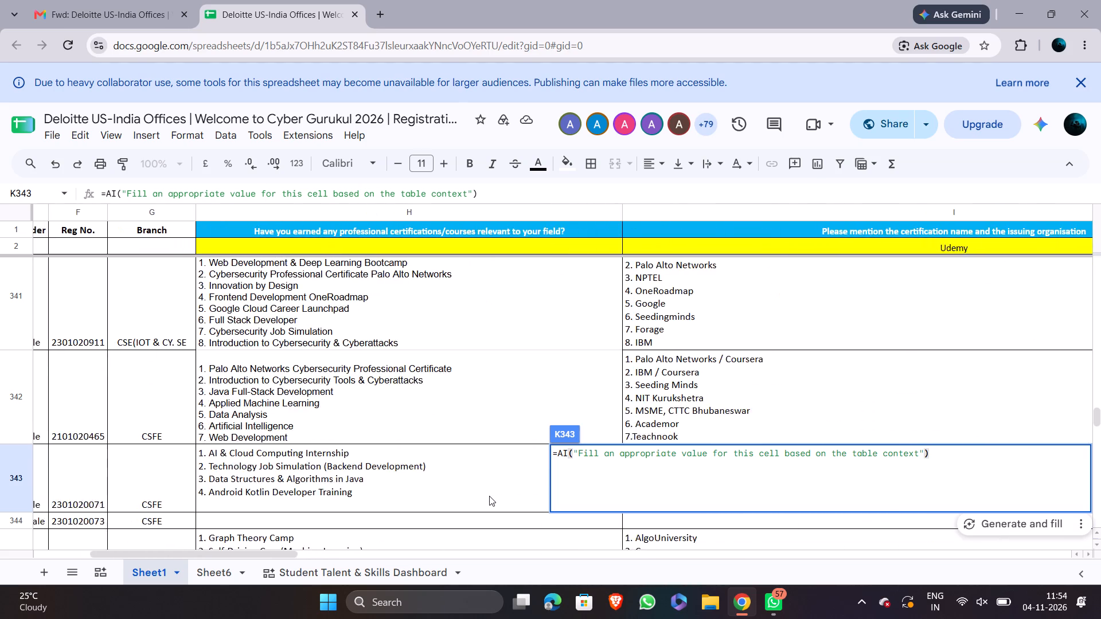
pyautogui.hscroll(4, 489, 496)
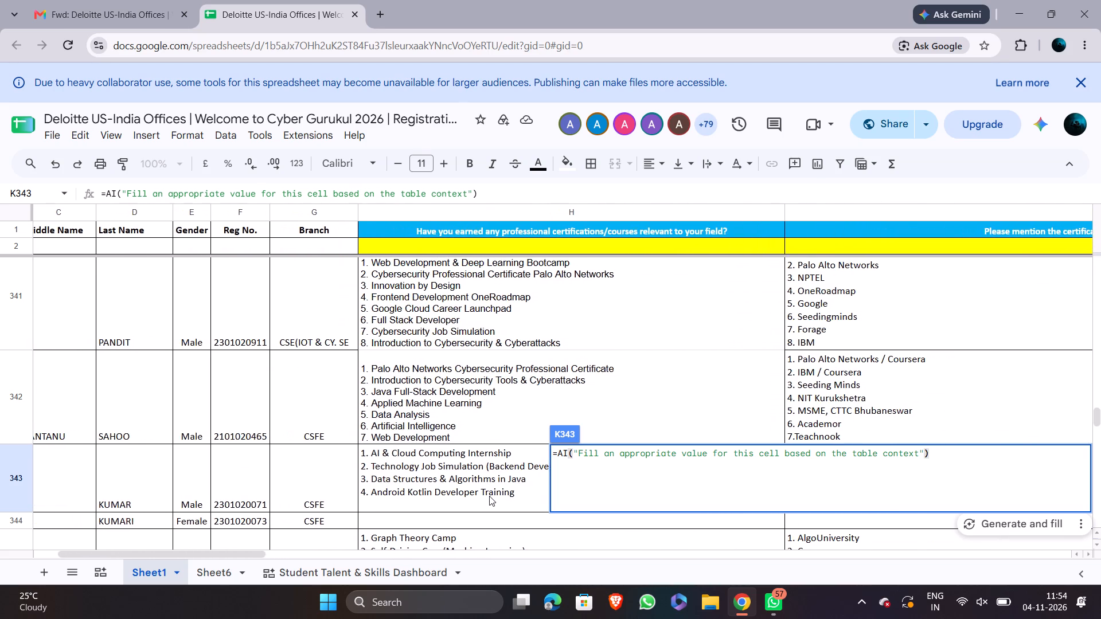
pyautogui.hscroll(2, 489, 496)
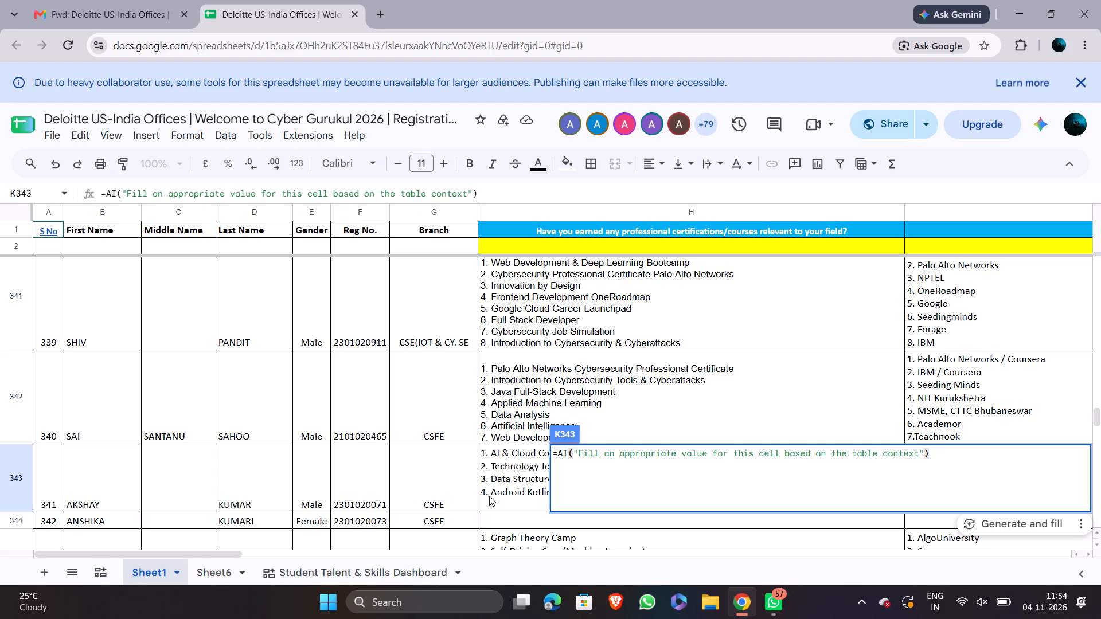
pyautogui.hscroll(-4, 489, 496)
pyautogui.hscroll(1, 489, 496)
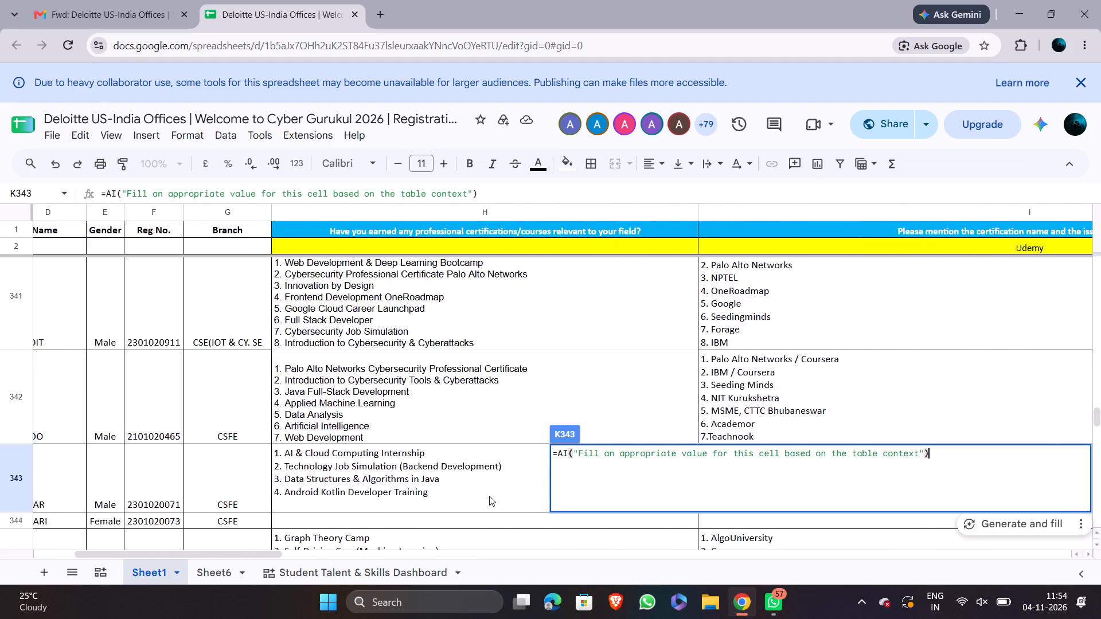
pyautogui.hscroll(1, 489, 496)
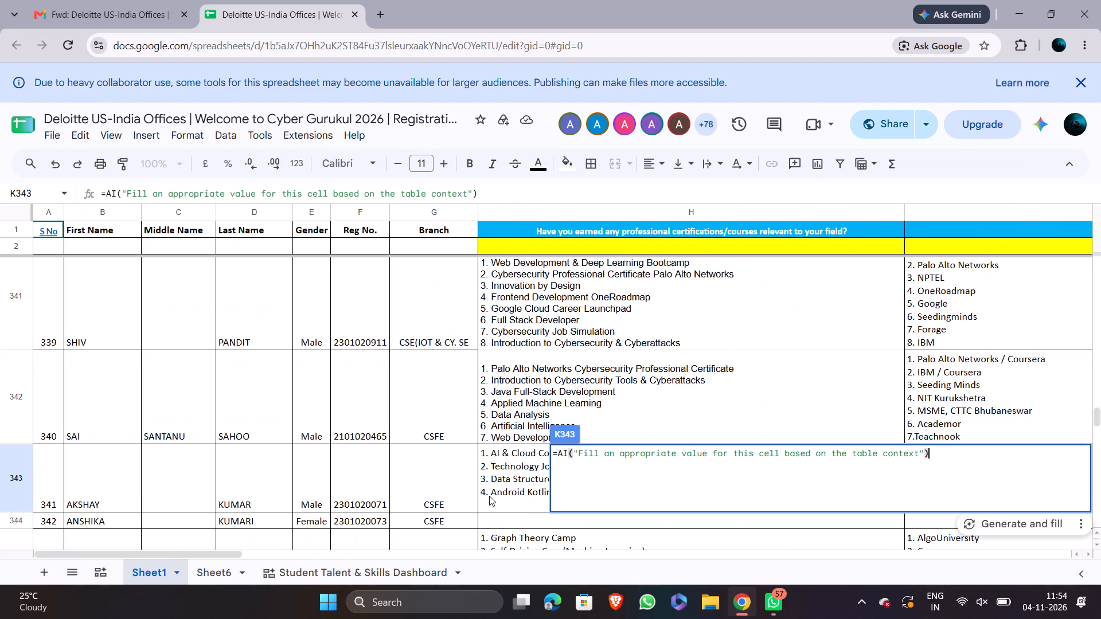
pyautogui.hscroll(-4, 489, 496)
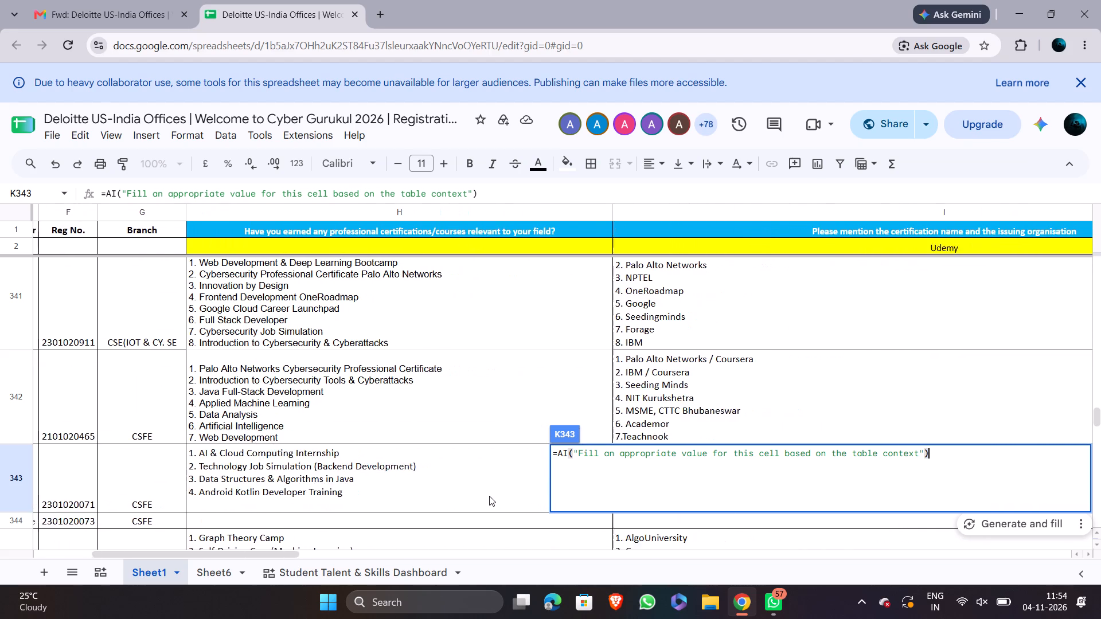
pyautogui.hscroll(-3, 489, 496)
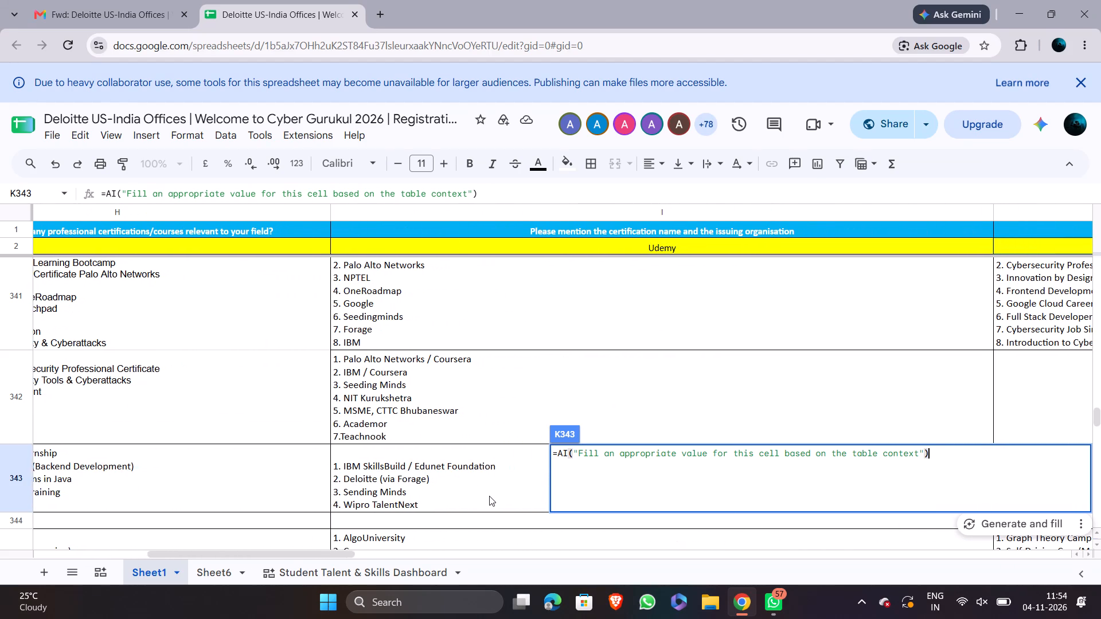
pyautogui.hscroll(-1, 489, 496)
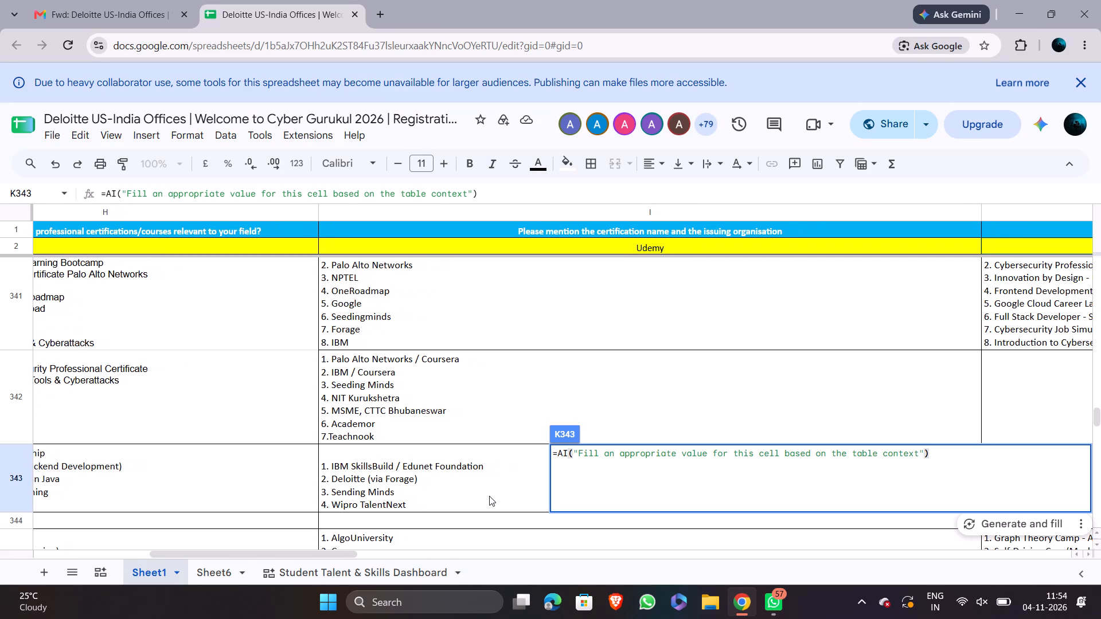
pyautogui.hscroll(-2, 489, 496)
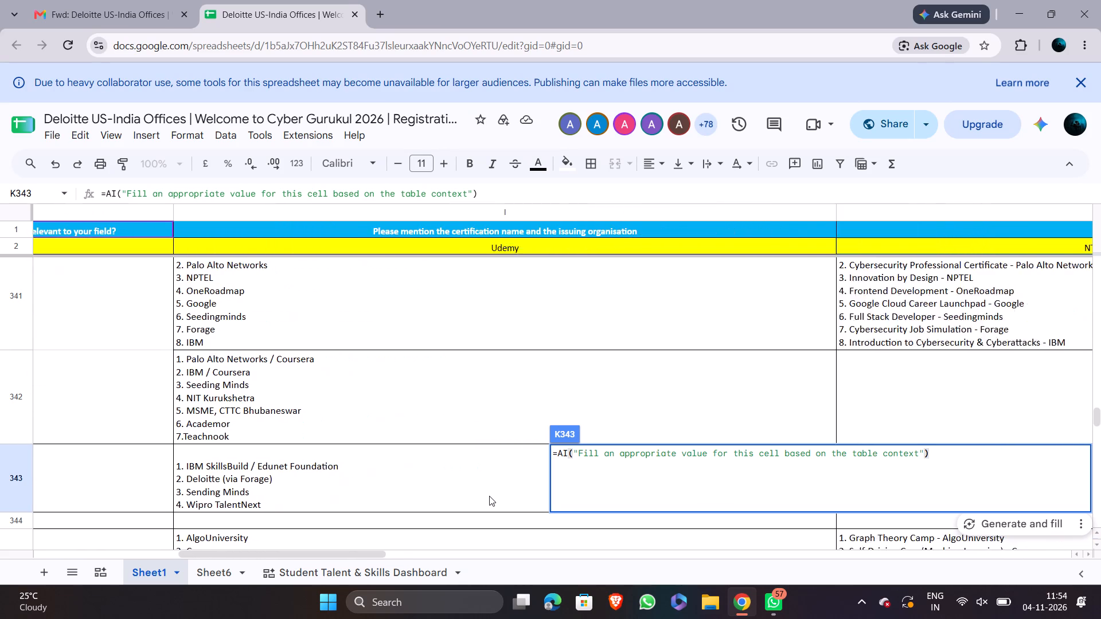
pyautogui.hscroll(-4, 489, 496)
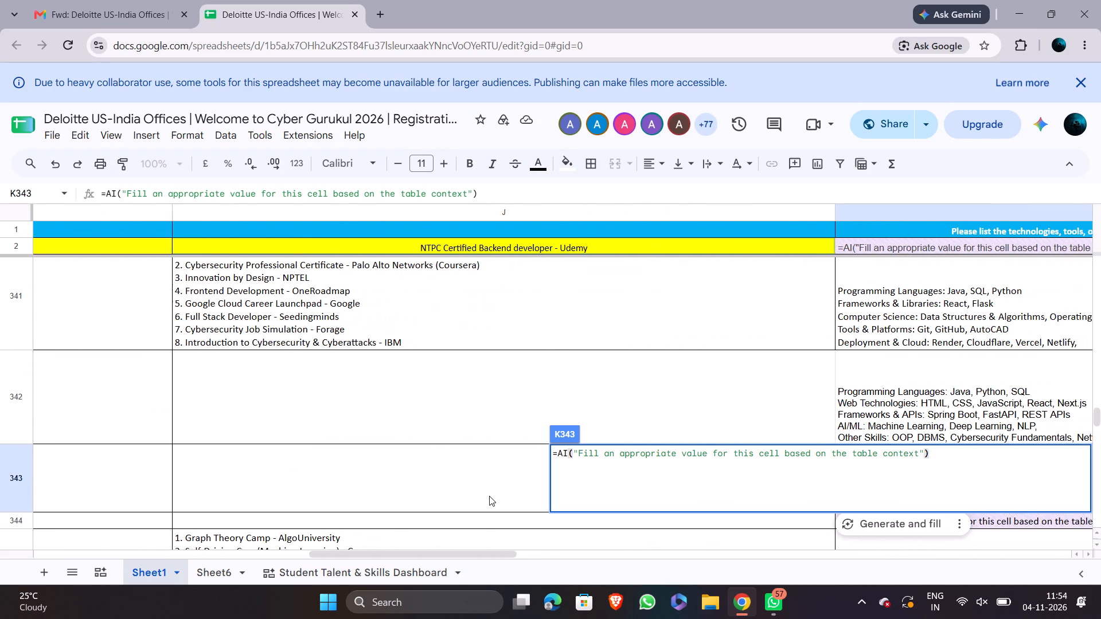
pyautogui.hscroll(-2, 489, 496)
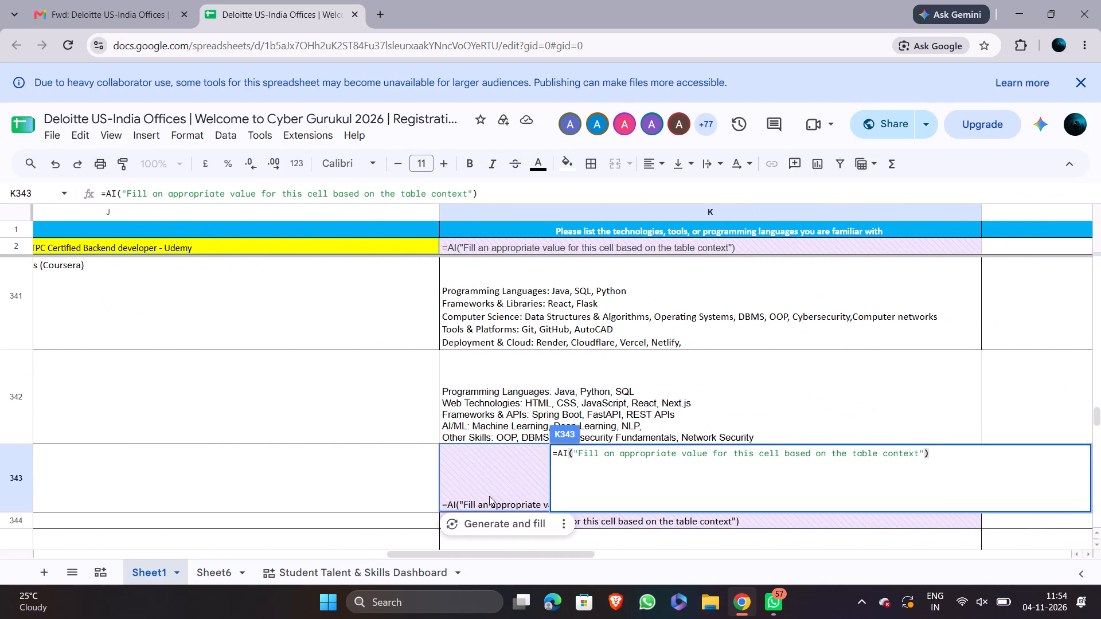
pyautogui.hscroll(1, 489, 496)
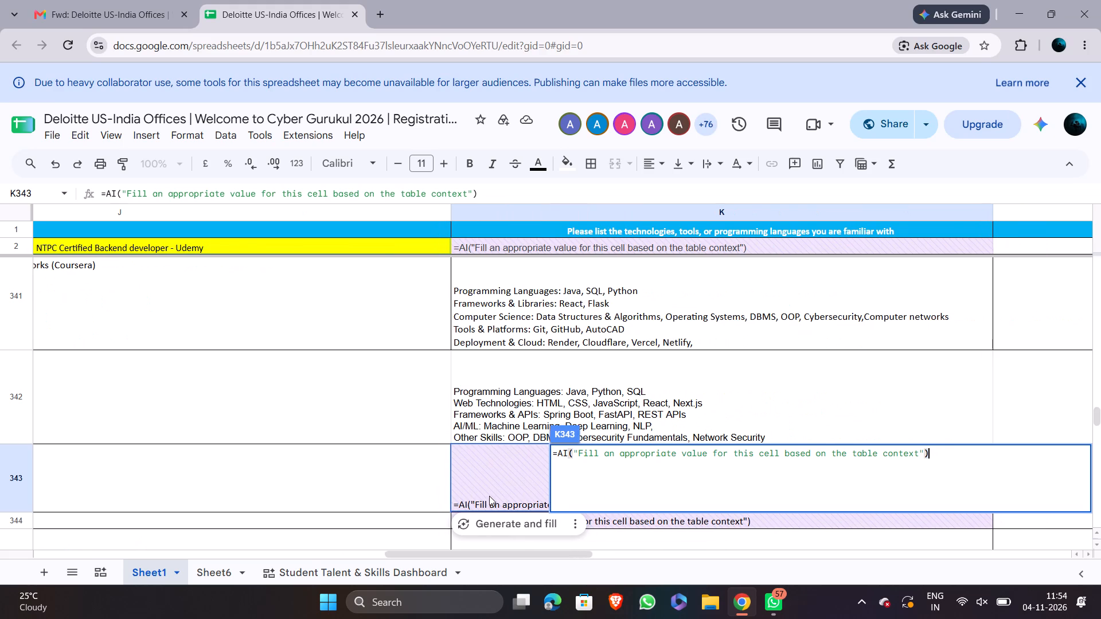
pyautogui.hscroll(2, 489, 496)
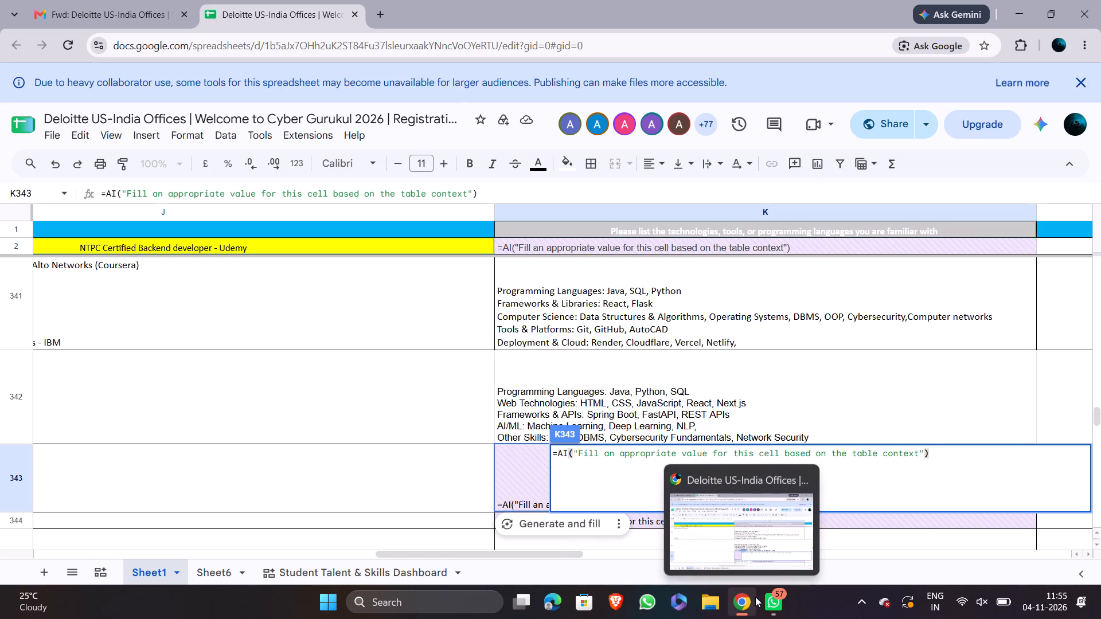
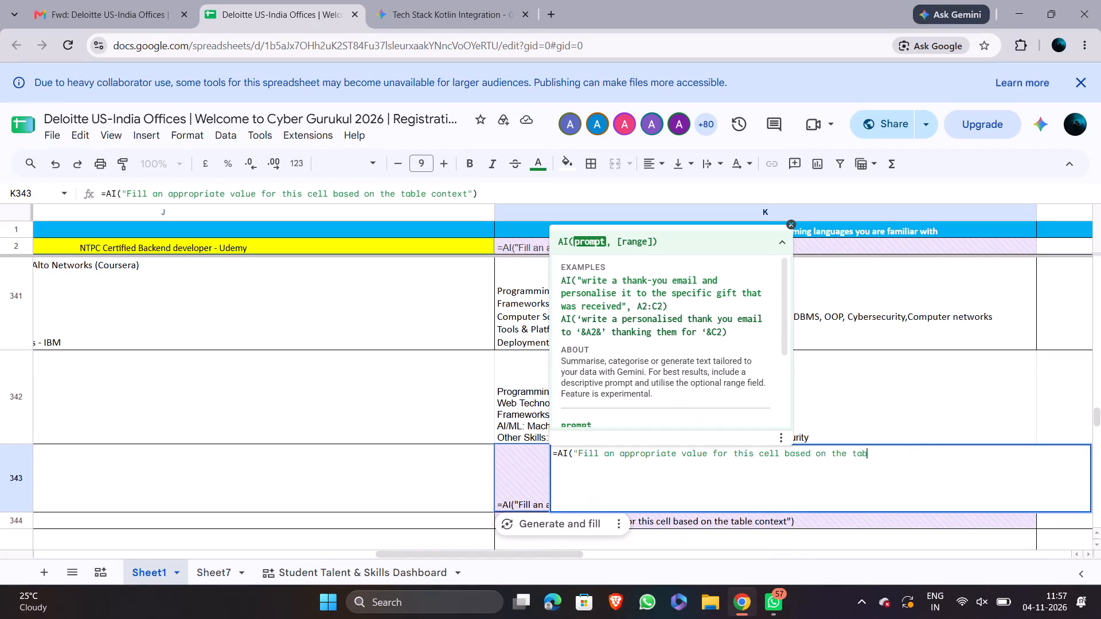
# Replace the AI formula in technologies cell K343 with the copied skills list, from Programming Languages to Core CS & Competencies.
pyautogui.press('BackSpace')
pyautogui.press('BackSpace')
pyautogui.press('BackSpace')
pyautogui.press('BackSpace')
pyautogui.press('BackSpace')
pyautogui.press('BackSpace')
pyautogui.press('BackSpace')
pyautogui.press('BackSpace')
pyautogui.press('BackSpace')
pyautogui.press('BackSpace')
pyautogui.press('BackSpace')
pyautogui.press('BackSpace')
pyautogui.press('BackSpace')
pyautogui.press('BackSpace')
pyautogui.press('BackSpace')
pyautogui.press('BackSpace')
pyautogui.press('BackSpace')
pyautogui.press('BackSpace')
pyautogui.press('BackSpace')
pyautogui.press('BackSpace')
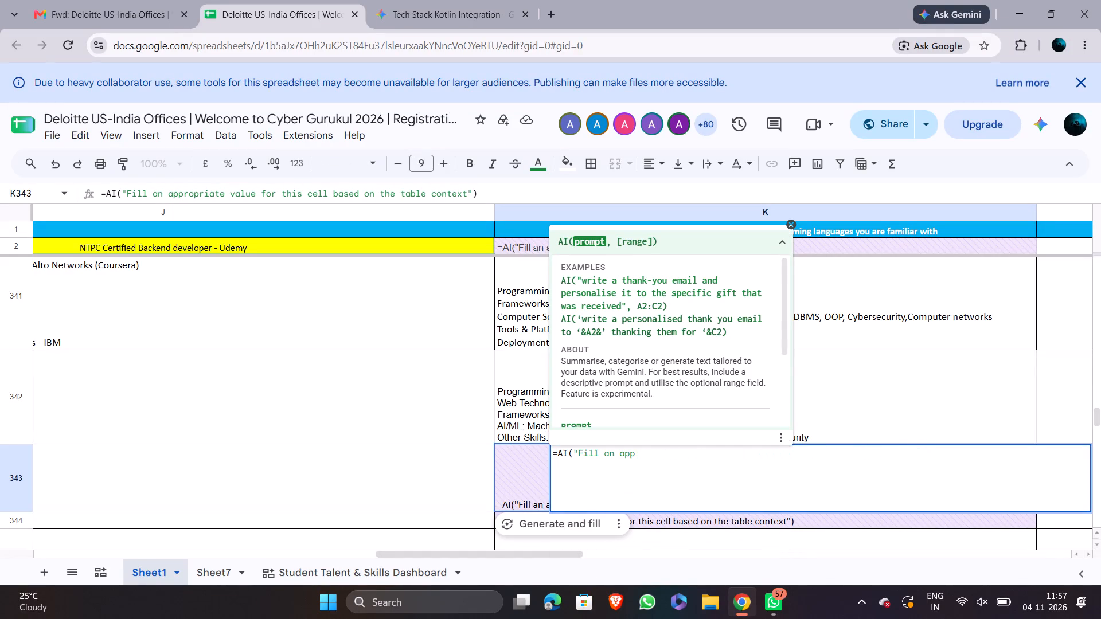
pyautogui.press('BackSpace')
pyautogui.press('BackSpace')
pyautogui.press('BackSpace')
pyautogui.press('BackSpace')
pyautogui.press('BackSpace')
pyautogui.press('BackSpace')
pyautogui.press('BackSpace')
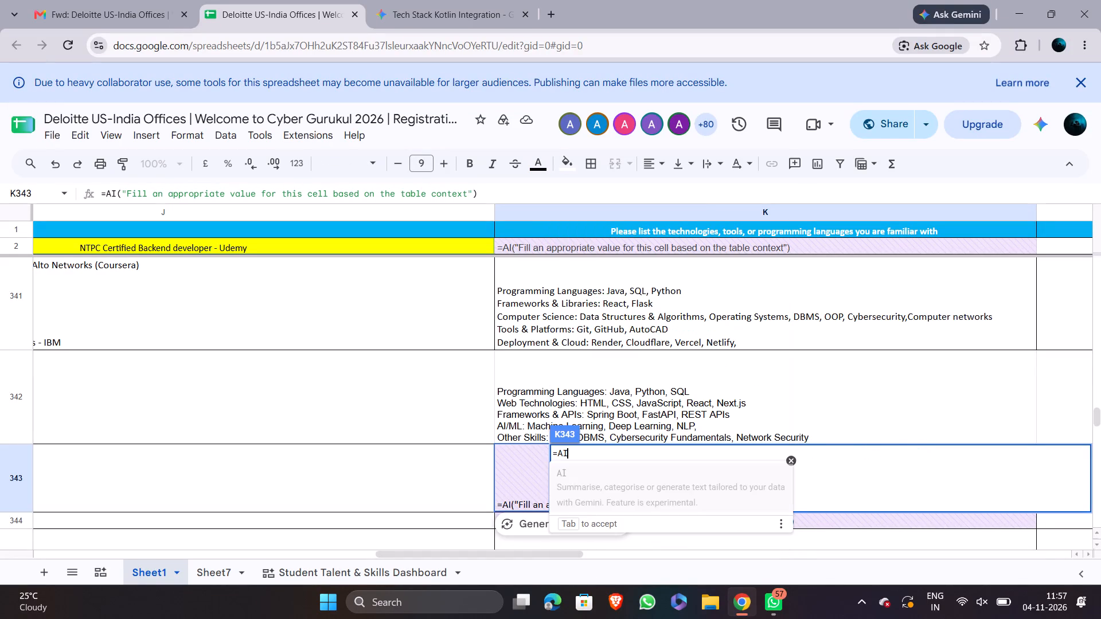
pyautogui.press('BackSpace')
pyautogui.press('BackSpace')
pyautogui.press('BackSpace')
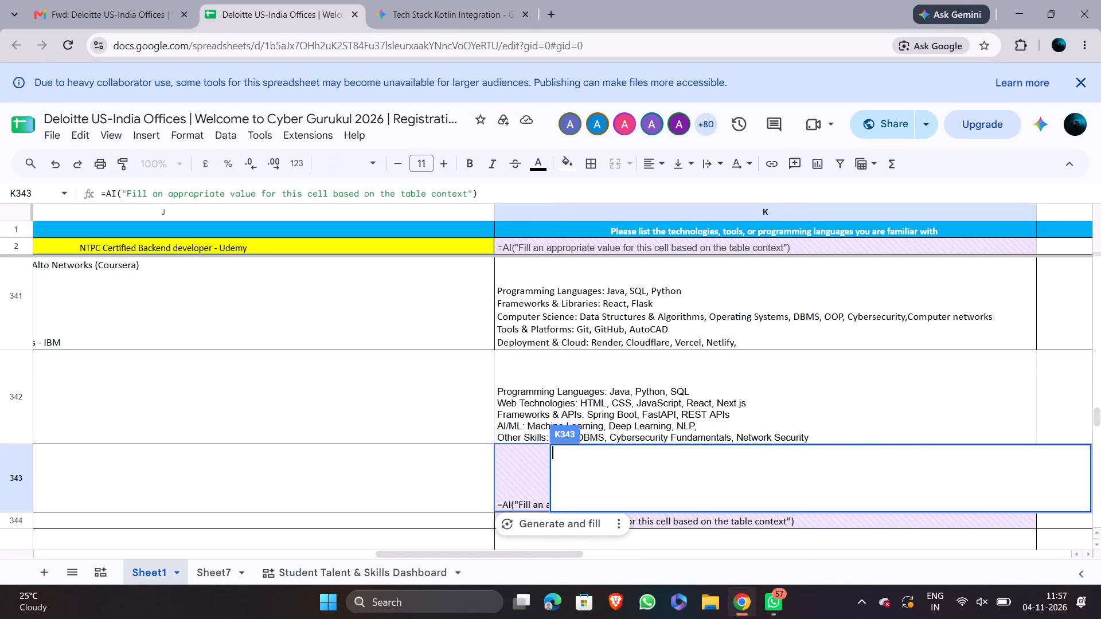
pyautogui.hotkey('ctrl', 'v')
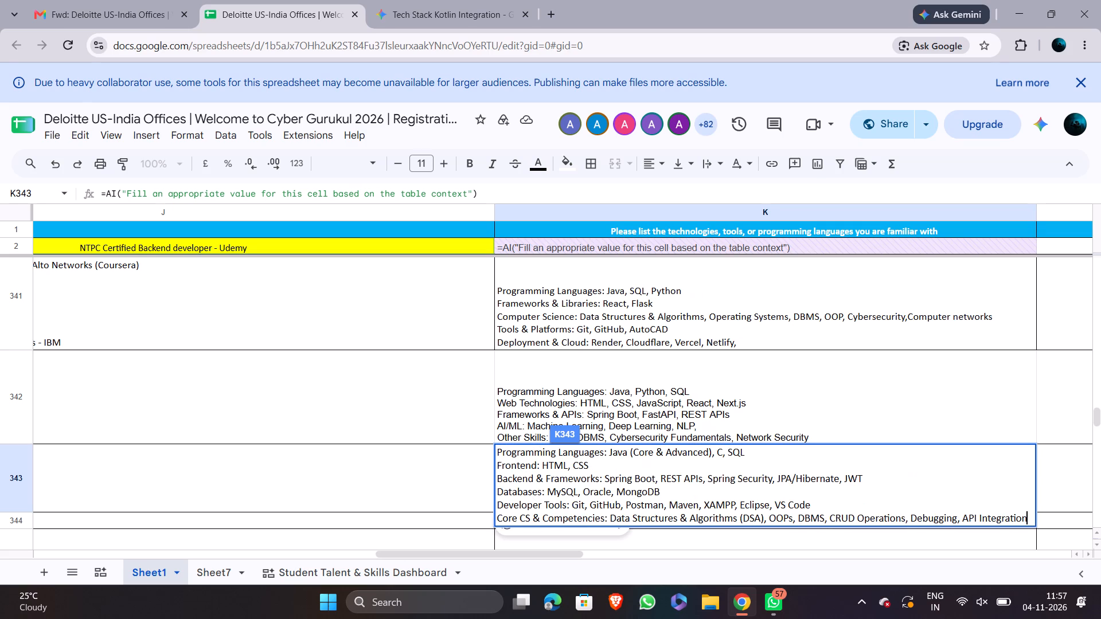
# Remove MongoDB from the Databases line in K343, leaving MySQL and Oracle, and commit the cell.
pyautogui.hscroll(1, 730, 478)
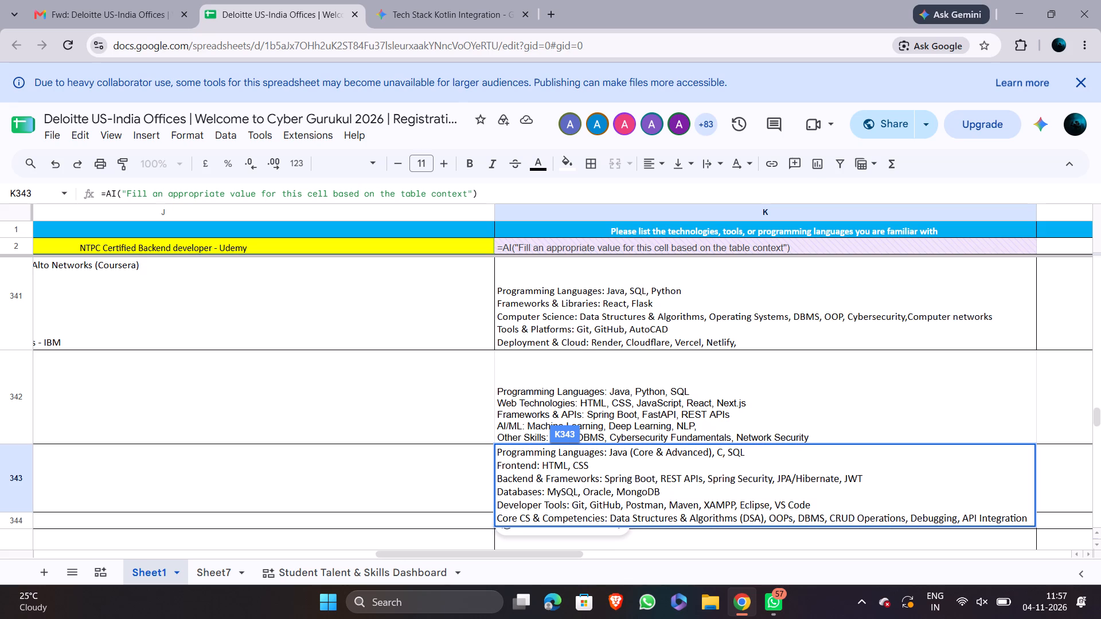
pyautogui.click(673, 488)
pyautogui.press('BackSpace')
pyautogui.press('BackSpace')
pyautogui.press('BackSpace')
pyautogui.press('BackSpace')
pyautogui.press('BackSpace')
pyautogui.press('BackSpace')
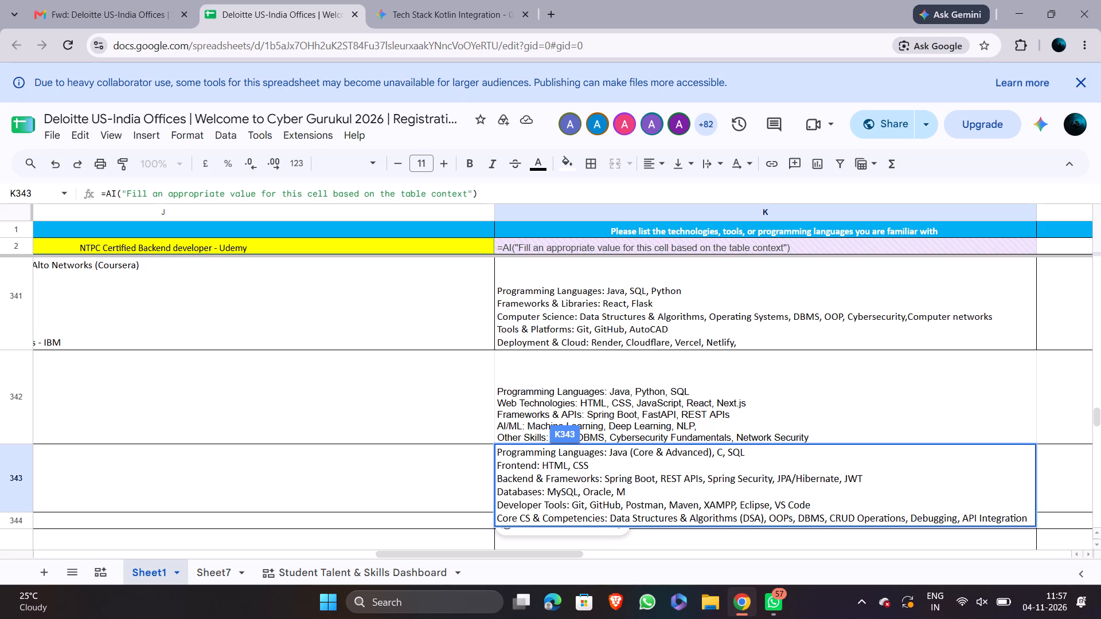
pyautogui.press('BackSpace')
pyautogui.press('BackSpace')
pyautogui.press('BackSpace')
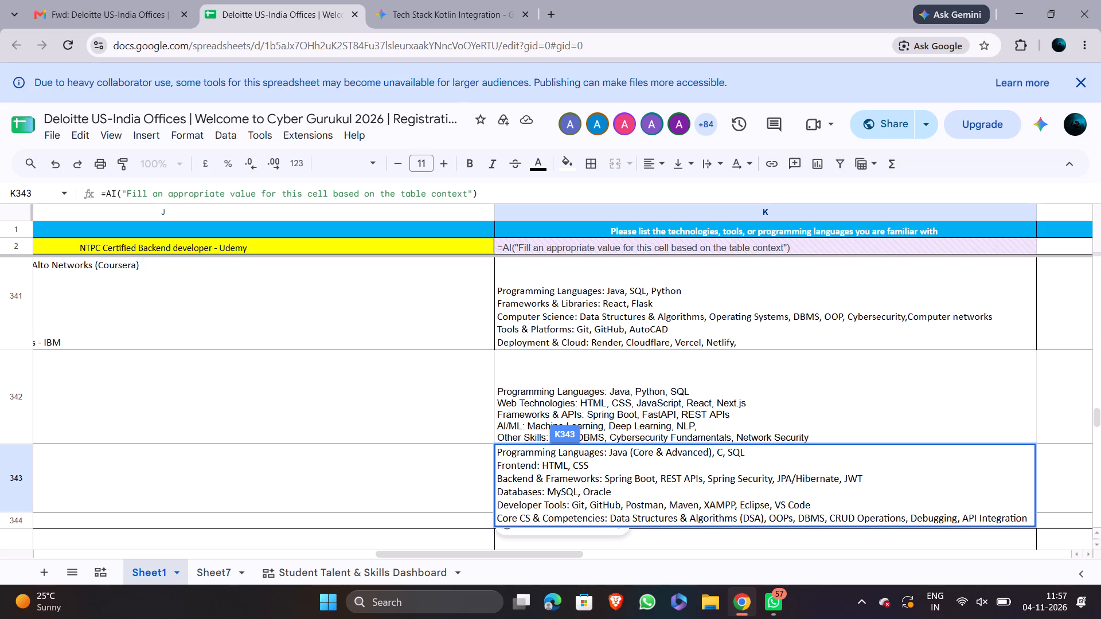
pyautogui.press('Return')
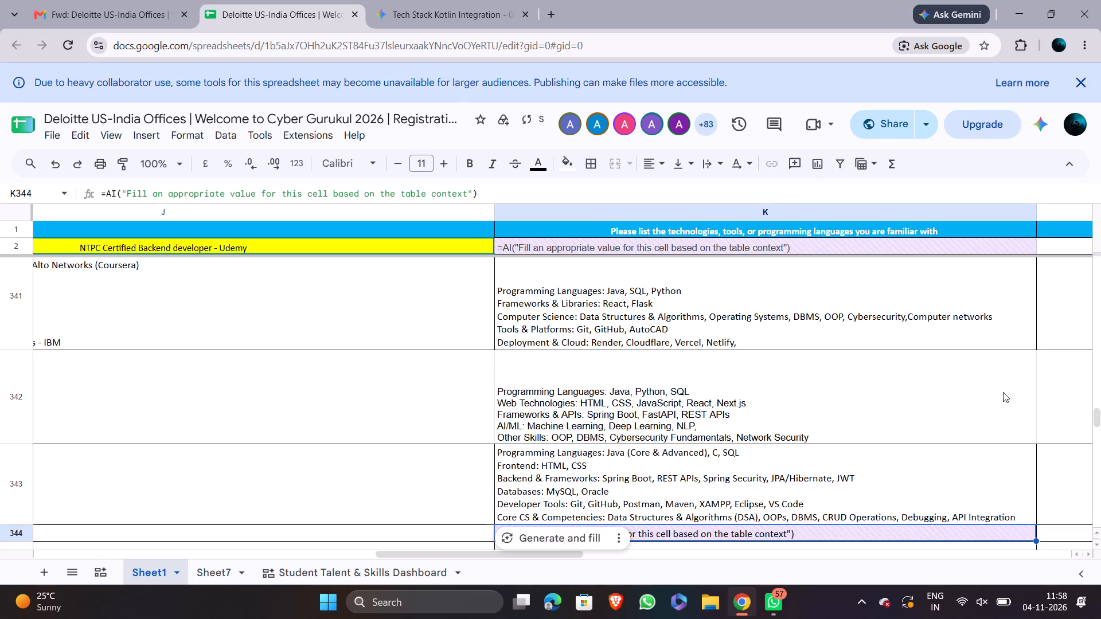
# Check row 343's entries across the technologies, issuing organisation, certification and student detail columns.
pyautogui.click(967, 457)
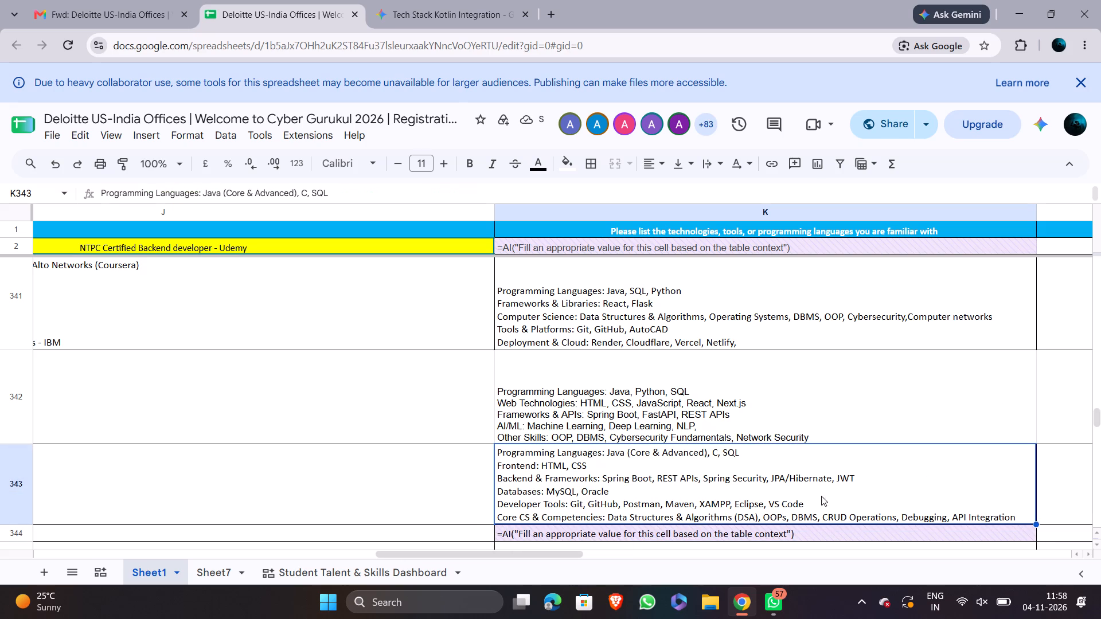
pyautogui.hscroll(6, 801, 497)
pyautogui.hscroll(-2, 801, 497)
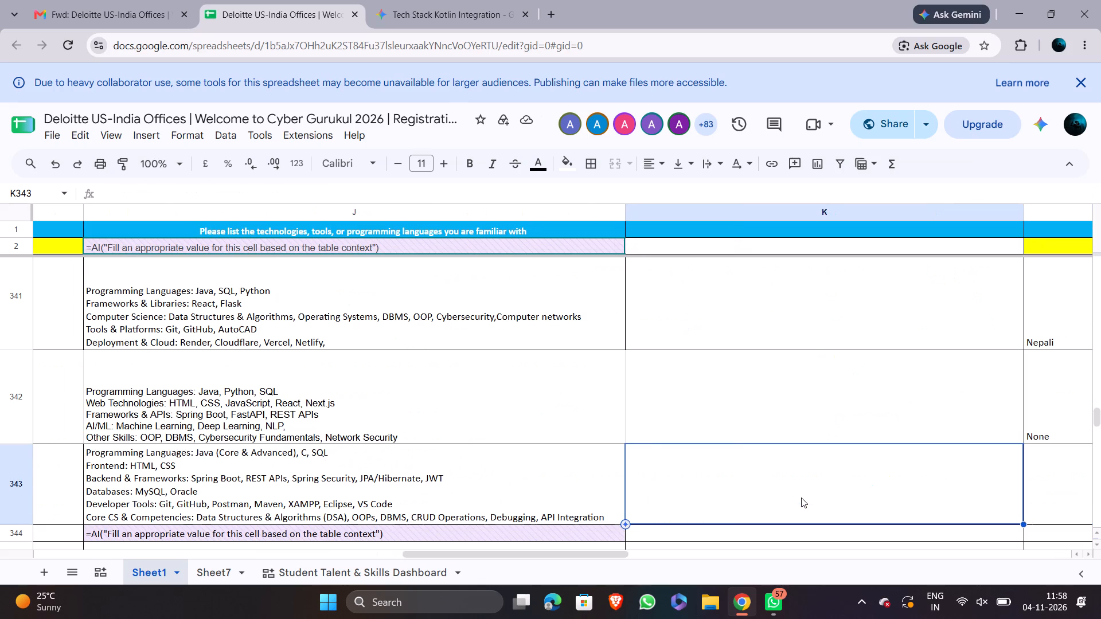
pyautogui.hscroll(4, 801, 497)
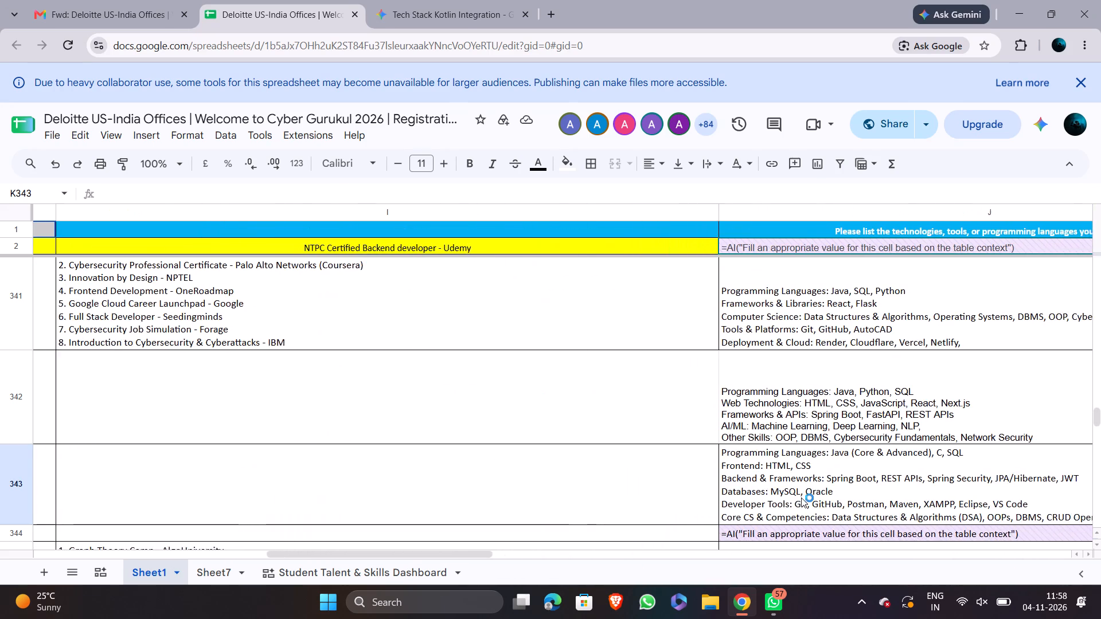
pyautogui.hscroll(5, 801, 497)
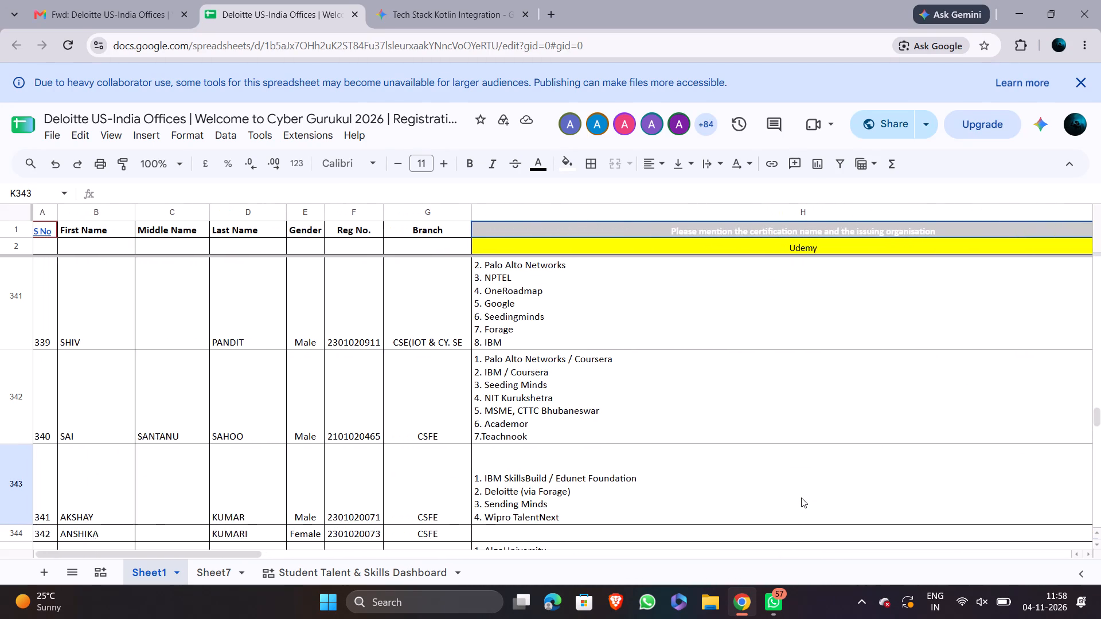
pyautogui.hscroll(1, 801, 497)
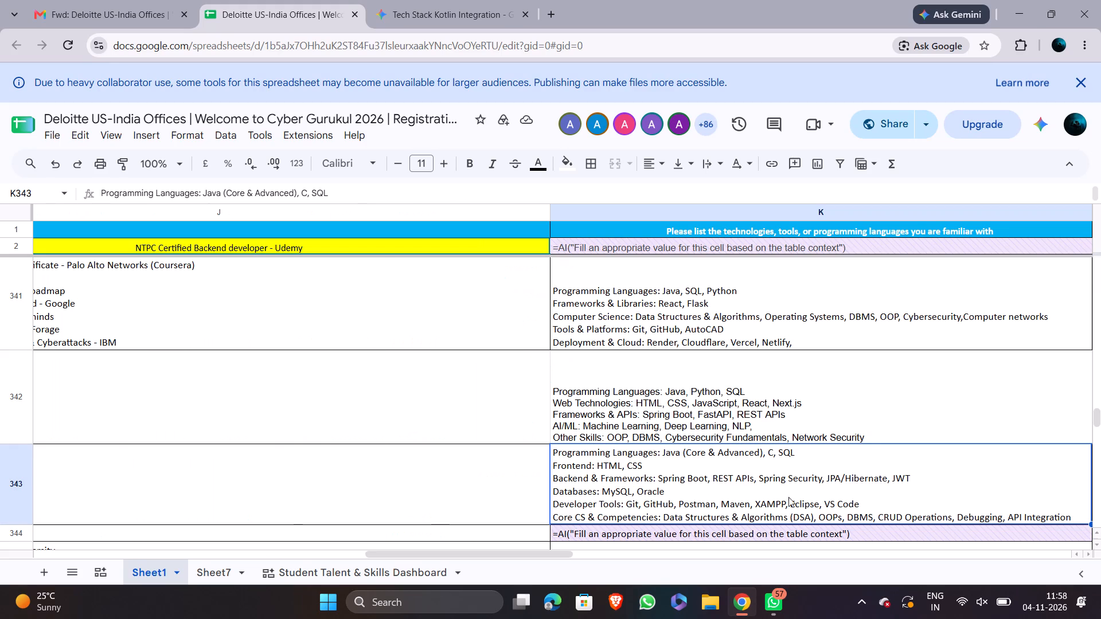
pyautogui.hscroll(5, 594, 491)
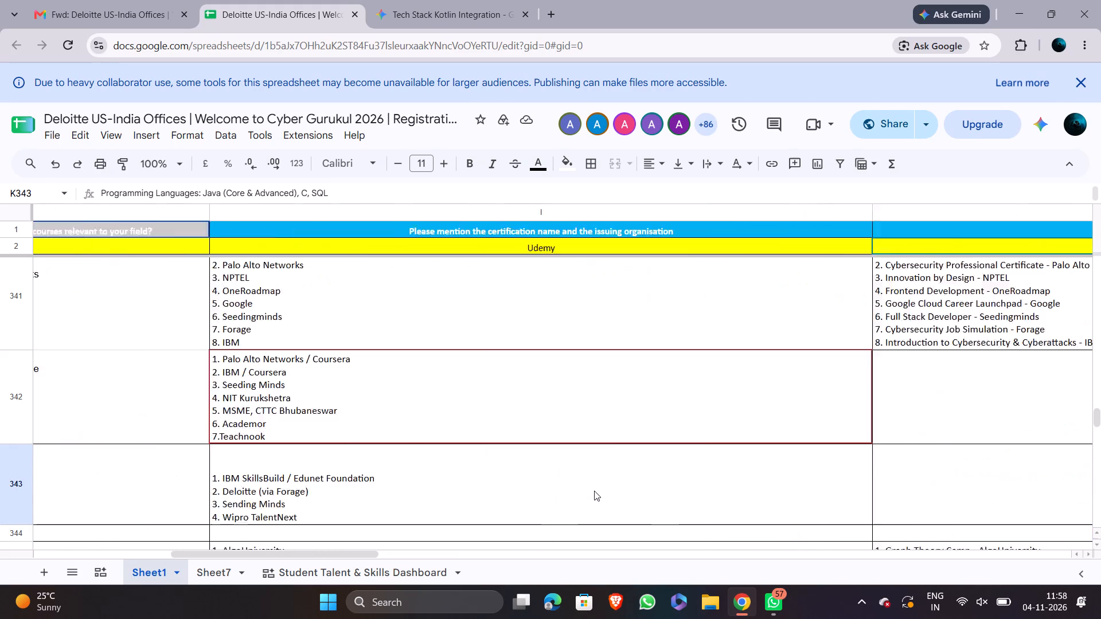
pyautogui.hscroll(1, 594, 491)
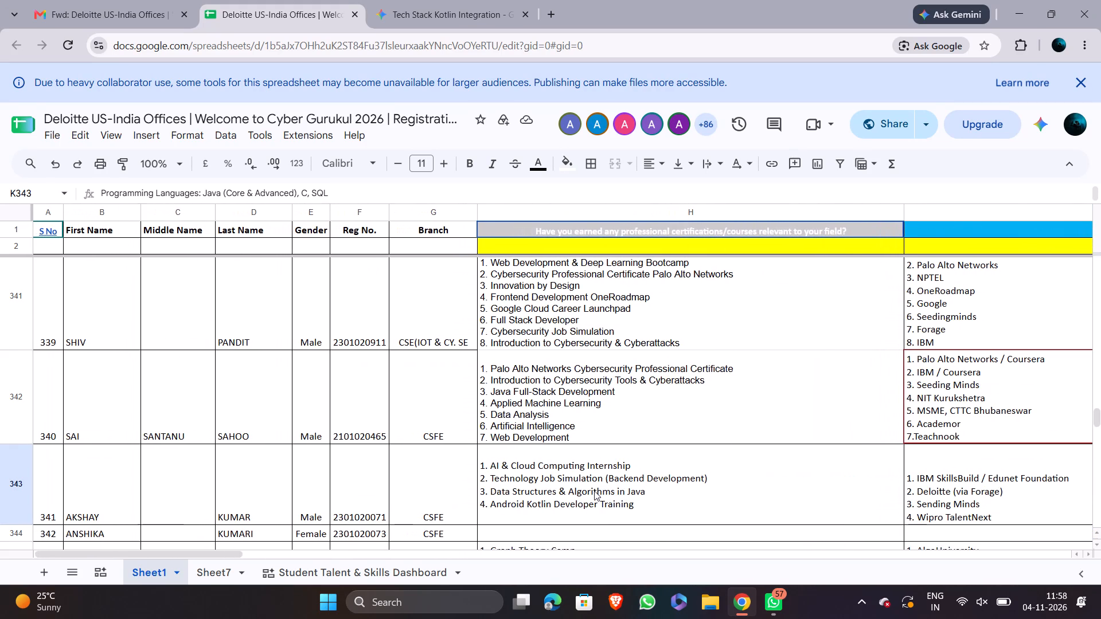
pyautogui.hscroll(1, 594, 491)
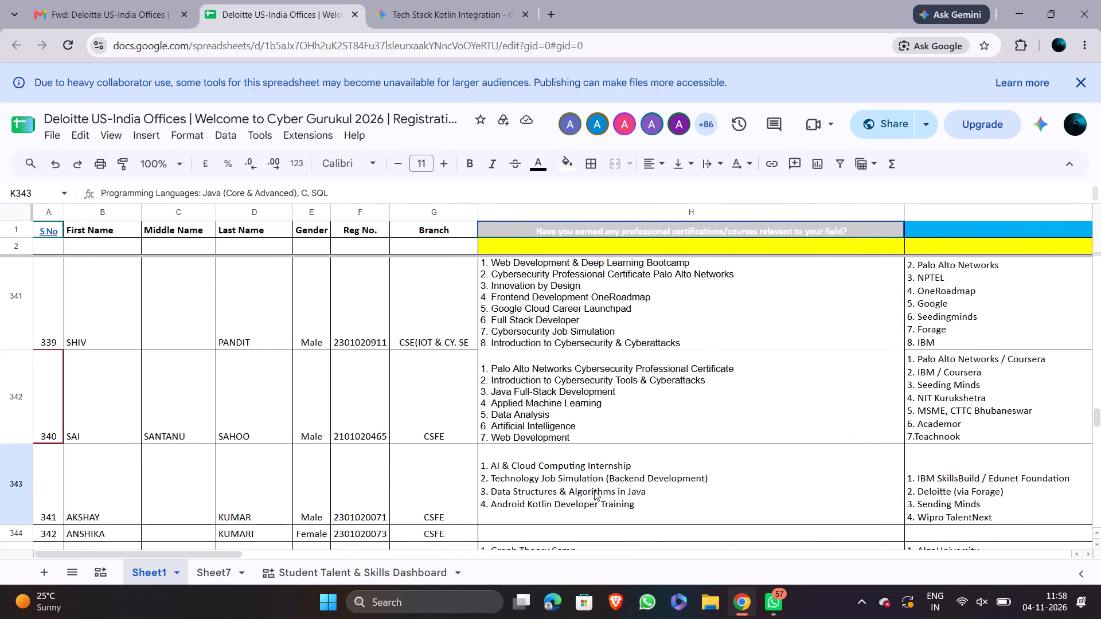
# Delete the trailing blank line after Android Kotlin Developer Training in certifications cell H343.
pyautogui.hscroll(-1, 594, 491)
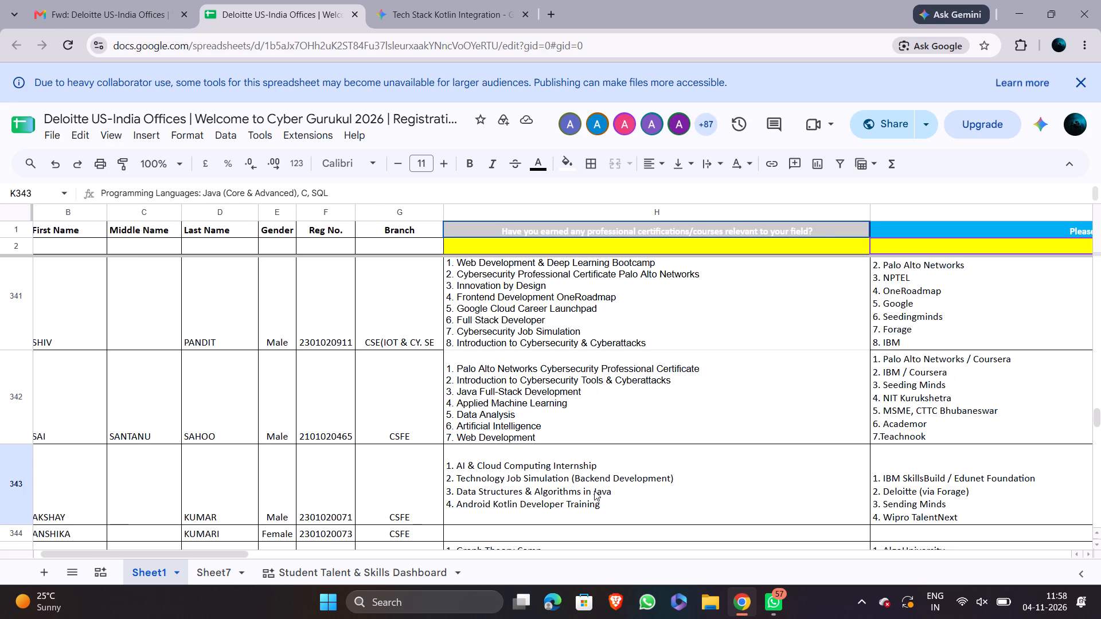
pyautogui.hscroll(-1, 594, 491)
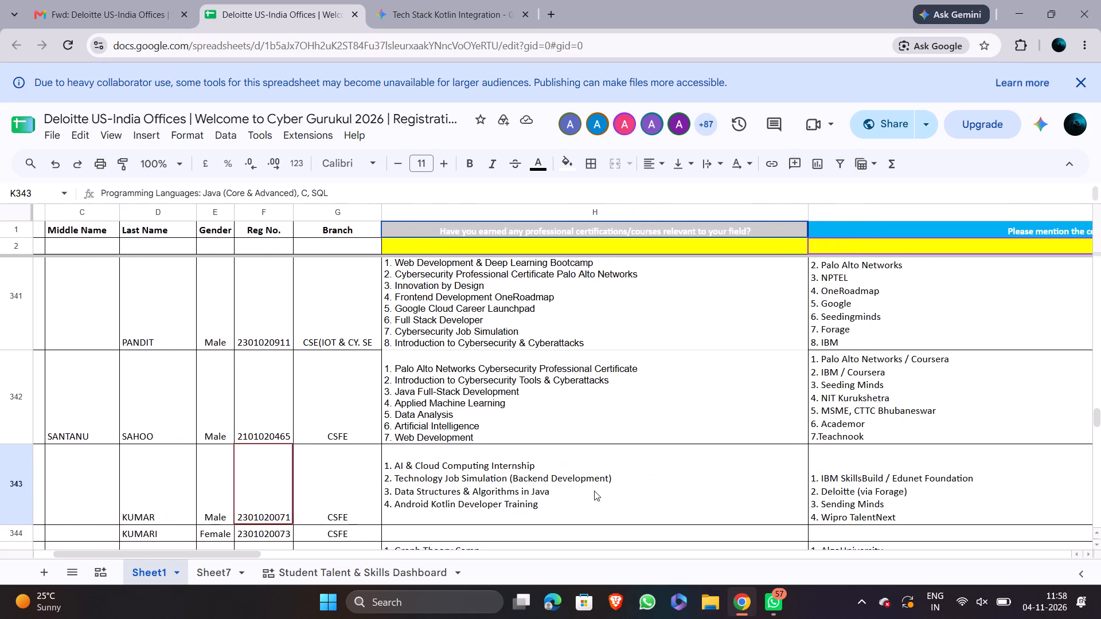
pyautogui.hscroll(-4, 594, 491)
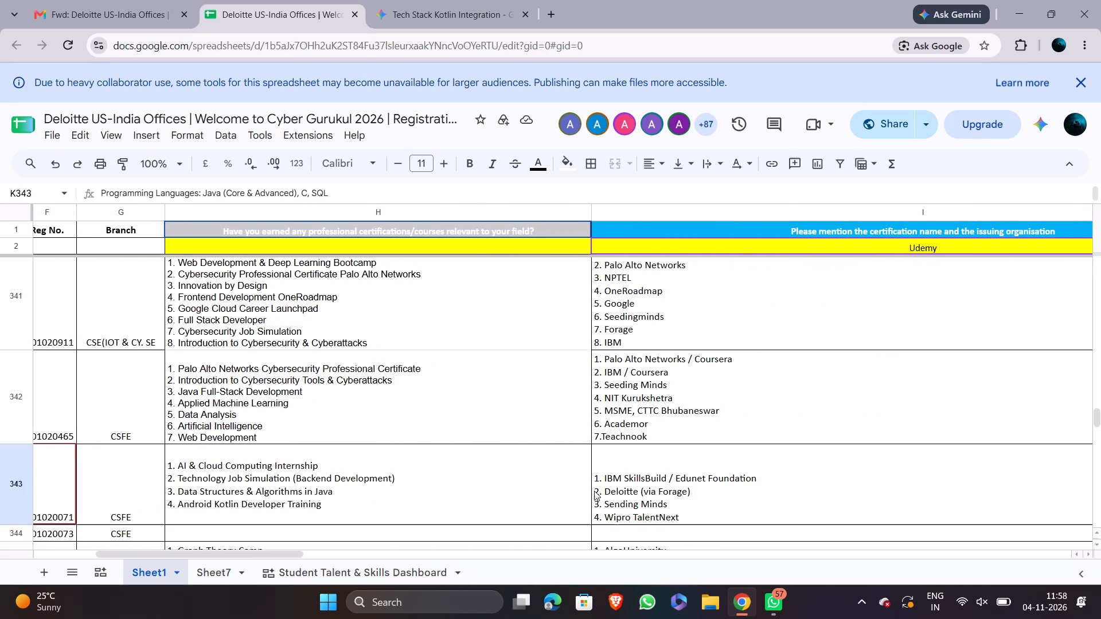
pyautogui.doubleClick(325, 509)
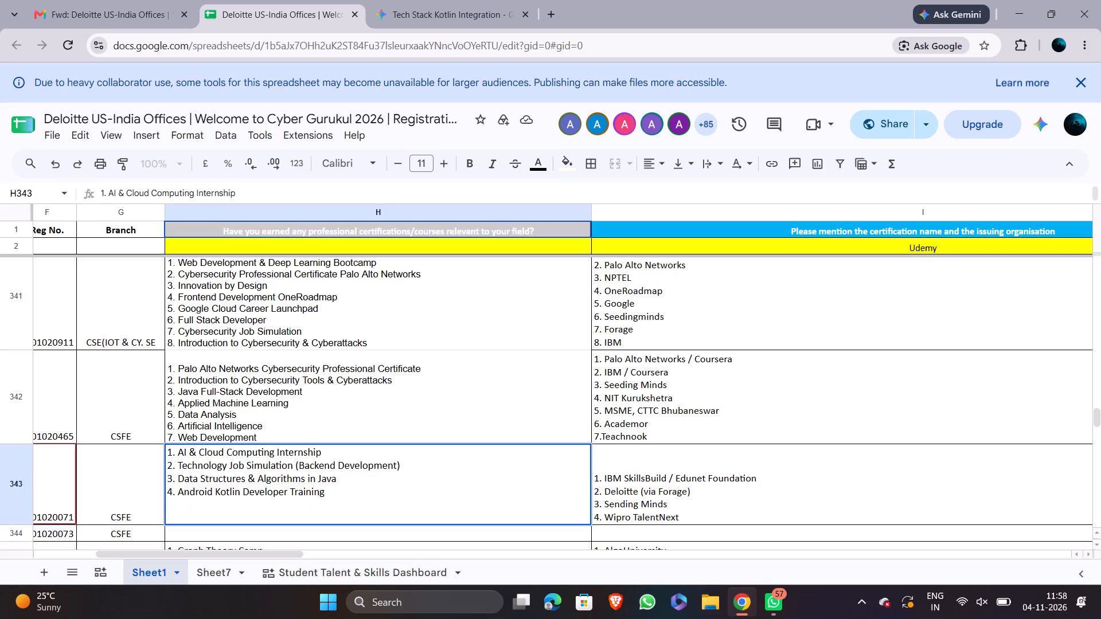
pyautogui.press('Down')
pyautogui.press('Down')
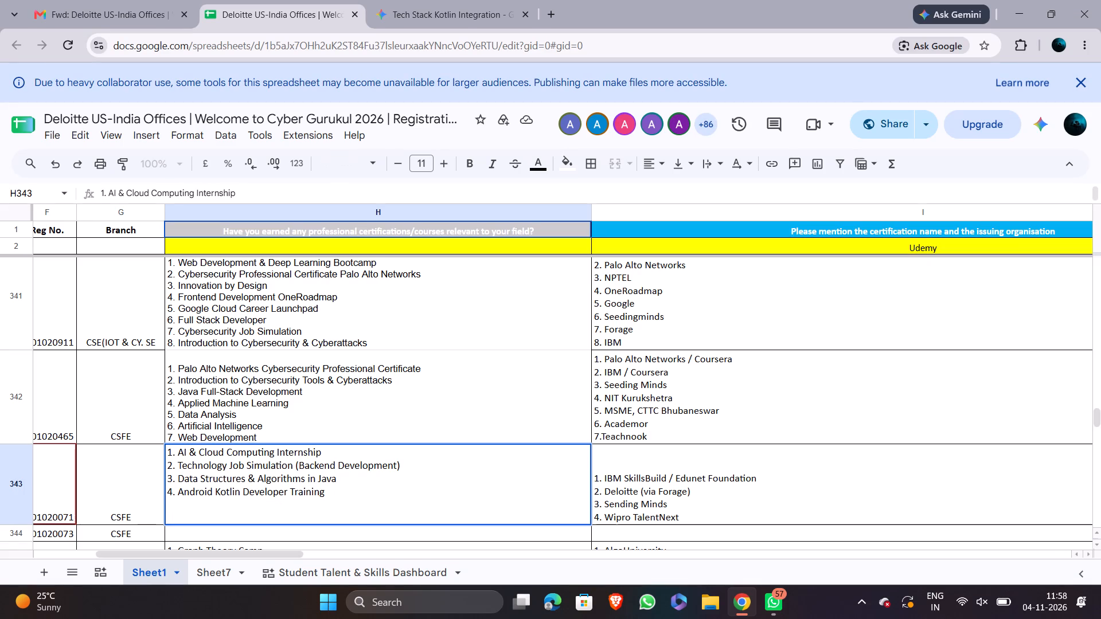
pyautogui.press('Right')
pyautogui.press('Right')
pyautogui.press('BackSpace')
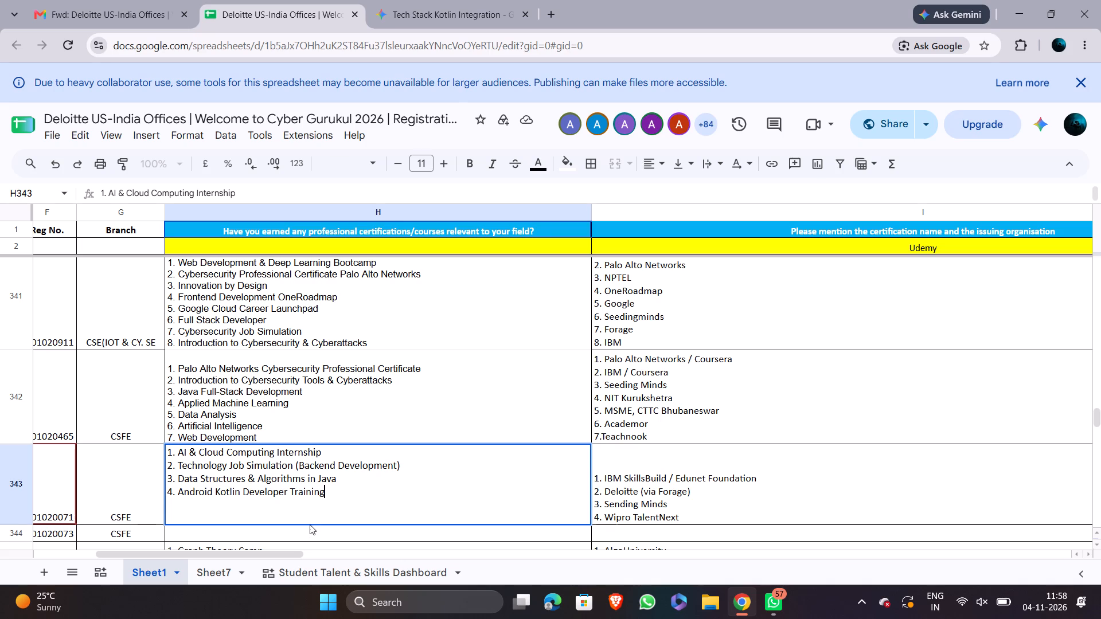
pyautogui.press('Return')
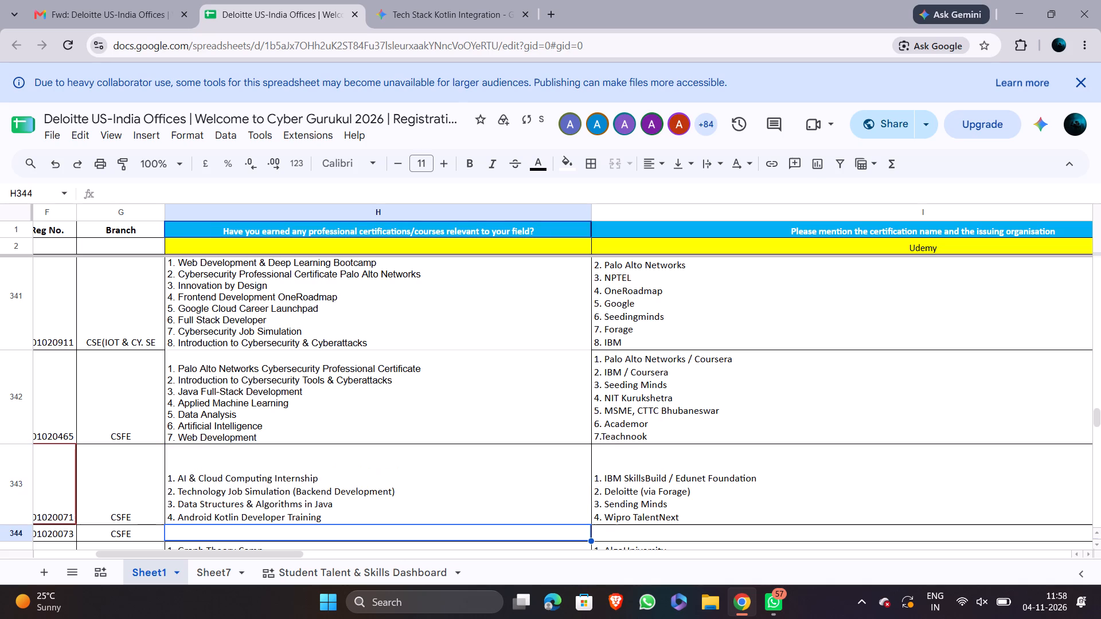
# Review row 343's certifications, issuing organisations and branch details against the neighbouring students' rows.
pyautogui.click(389, 463)
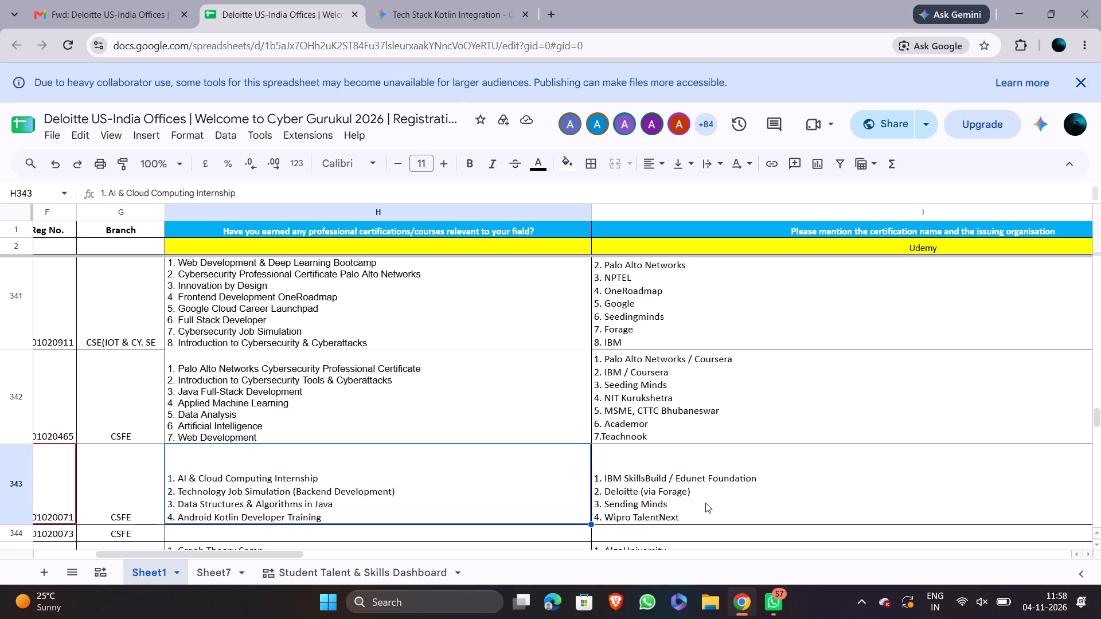
pyautogui.scroll(-1, 707, 503)
pyautogui.hscroll(2, 707, 503)
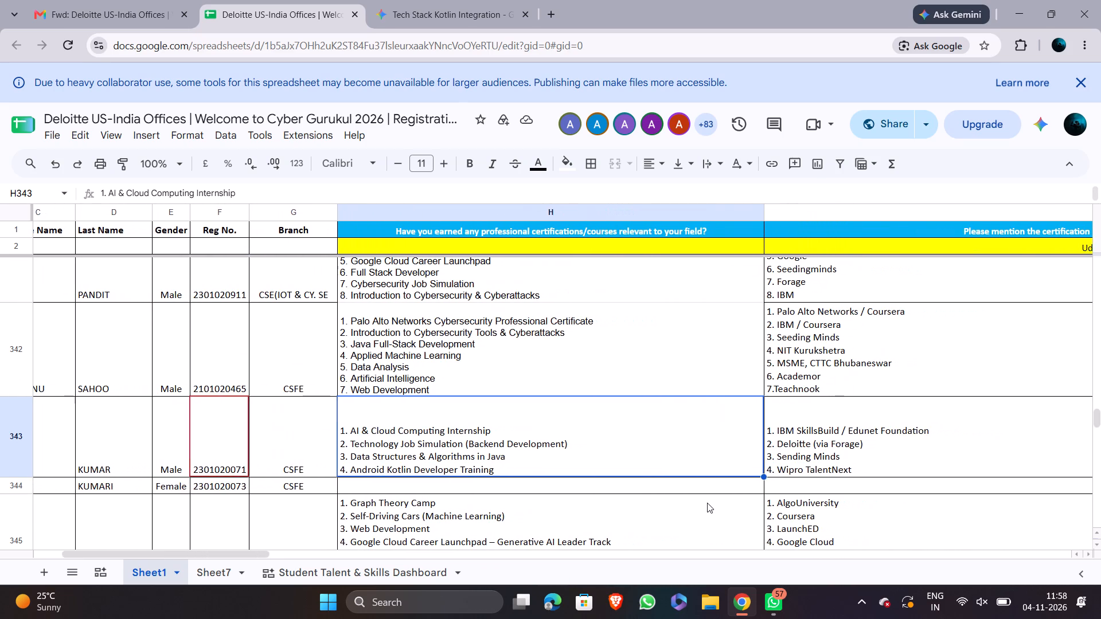
pyautogui.hscroll(-4, 707, 503)
pyautogui.hscroll(2, 707, 503)
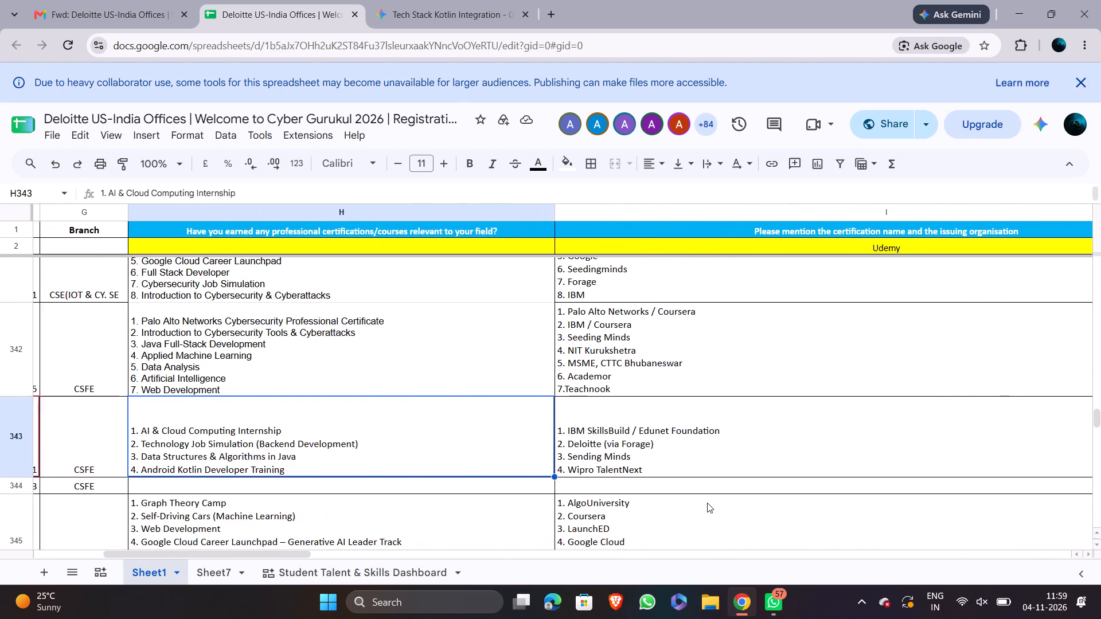
pyautogui.hscroll(1, 707, 503)
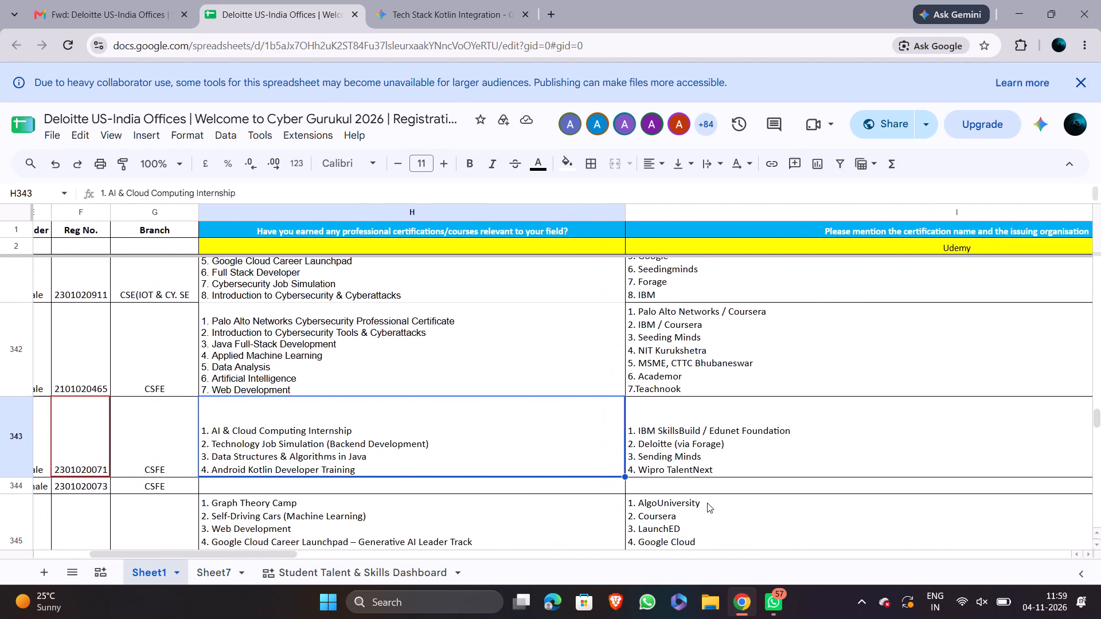
pyautogui.hscroll(4, 707, 503)
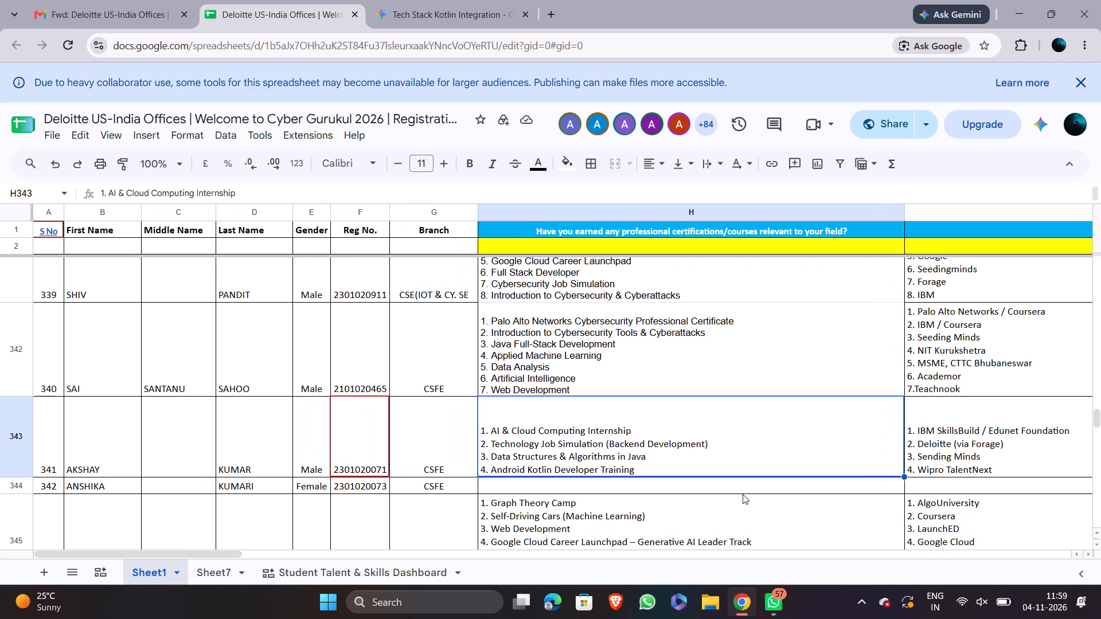
pyautogui.click(738, 407)
pyautogui.click(412, 445)
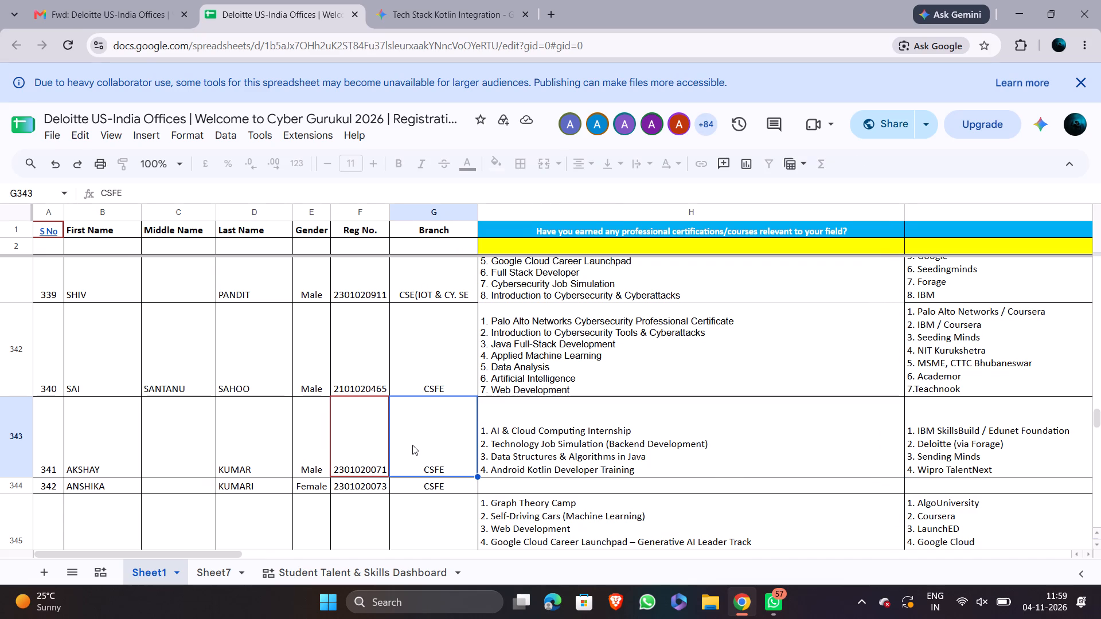
pyautogui.click(615, 432)
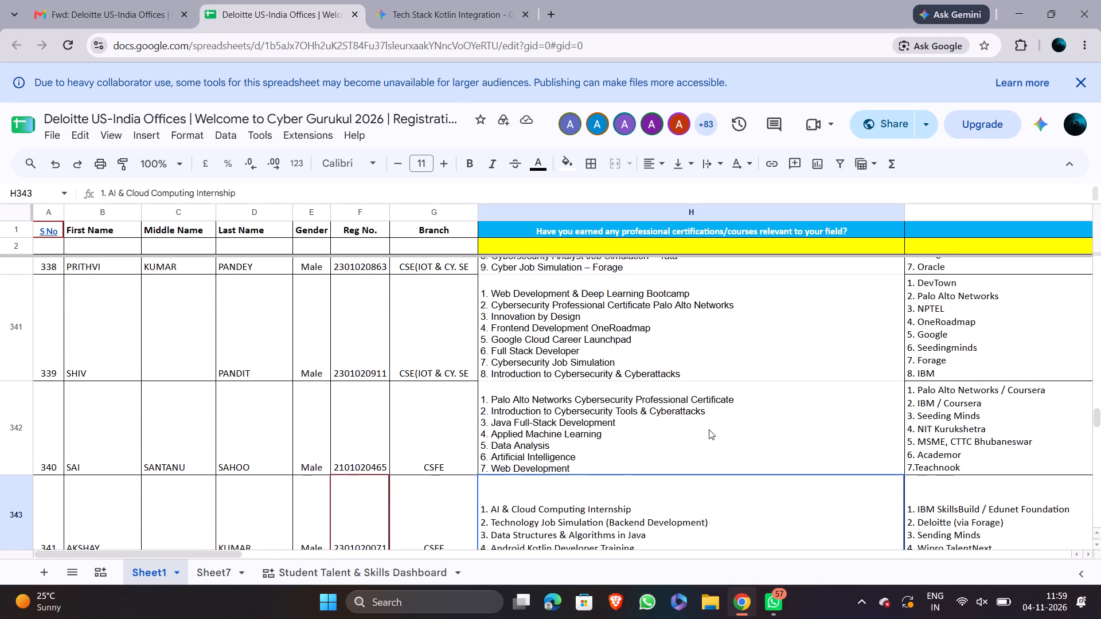
pyautogui.hscroll(-3, 709, 429)
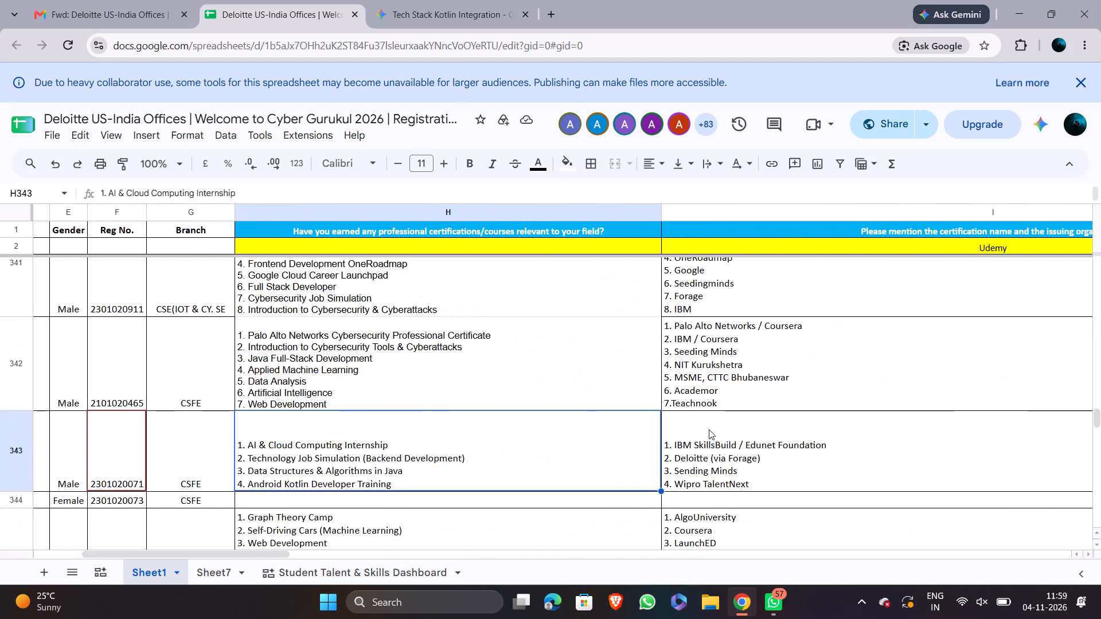
pyautogui.hscroll(-1, 709, 429)
pyautogui.scroll(-1, 709, 429)
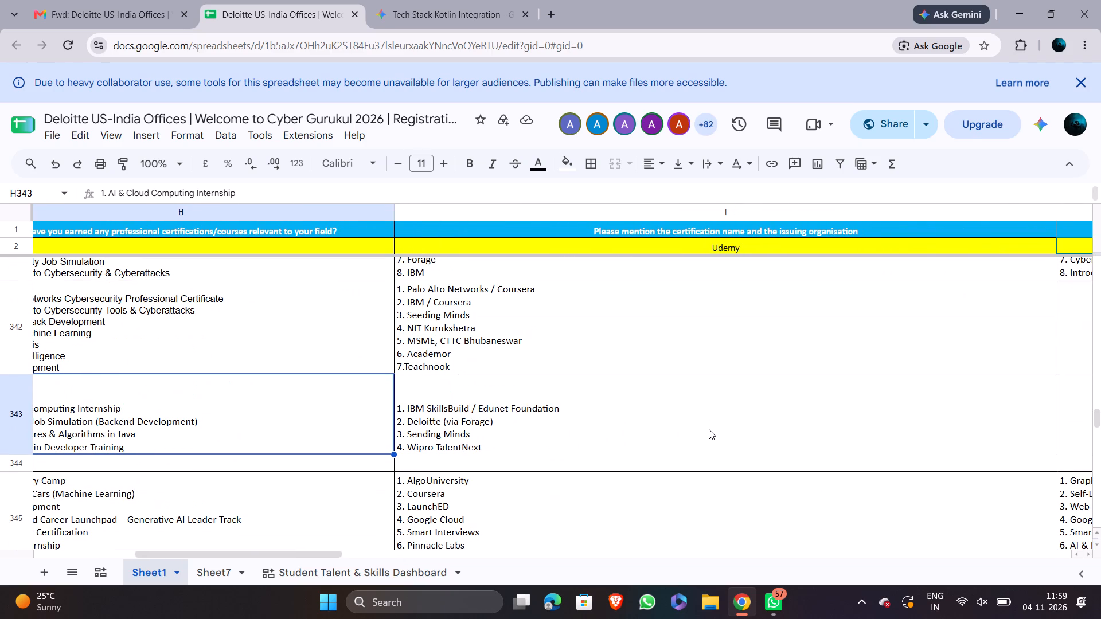
# Save the Cyber Gurukul 2026 registration sheet with row 343's technologies and certification entries in place.
pyautogui.hscroll(-7, 709, 429)
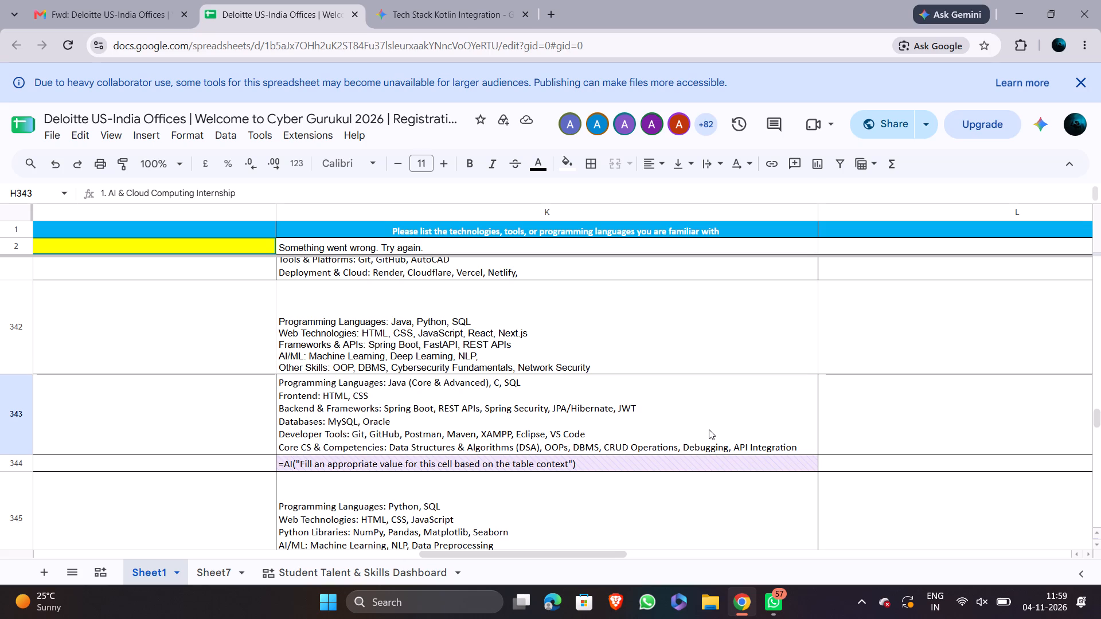
pyautogui.hscroll(-2, 709, 429)
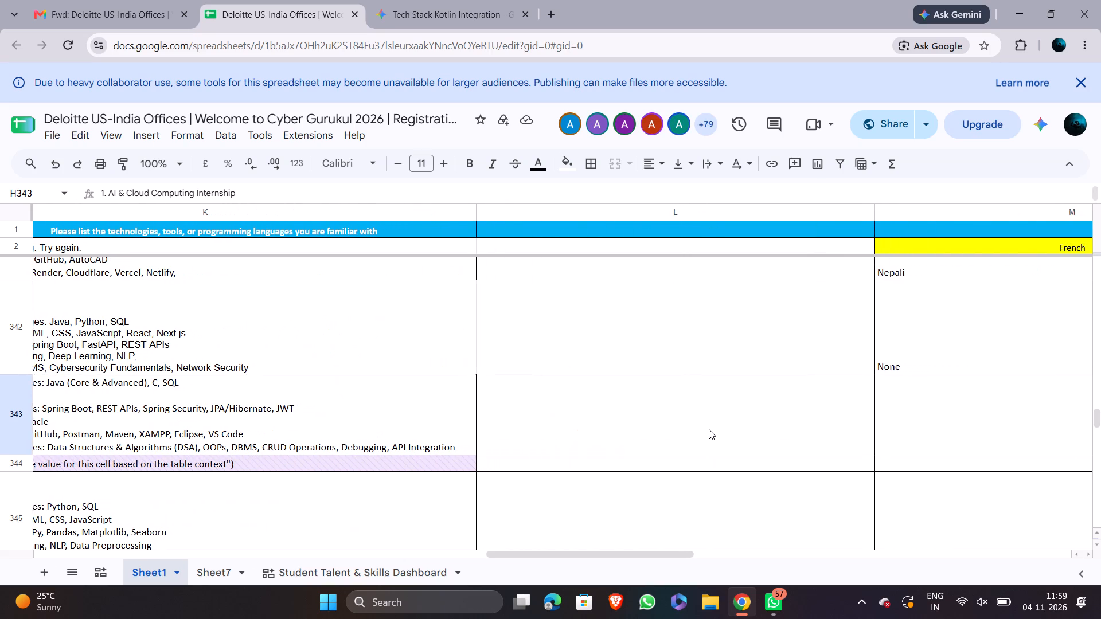
pyautogui.hotkey('ctrl', 's')
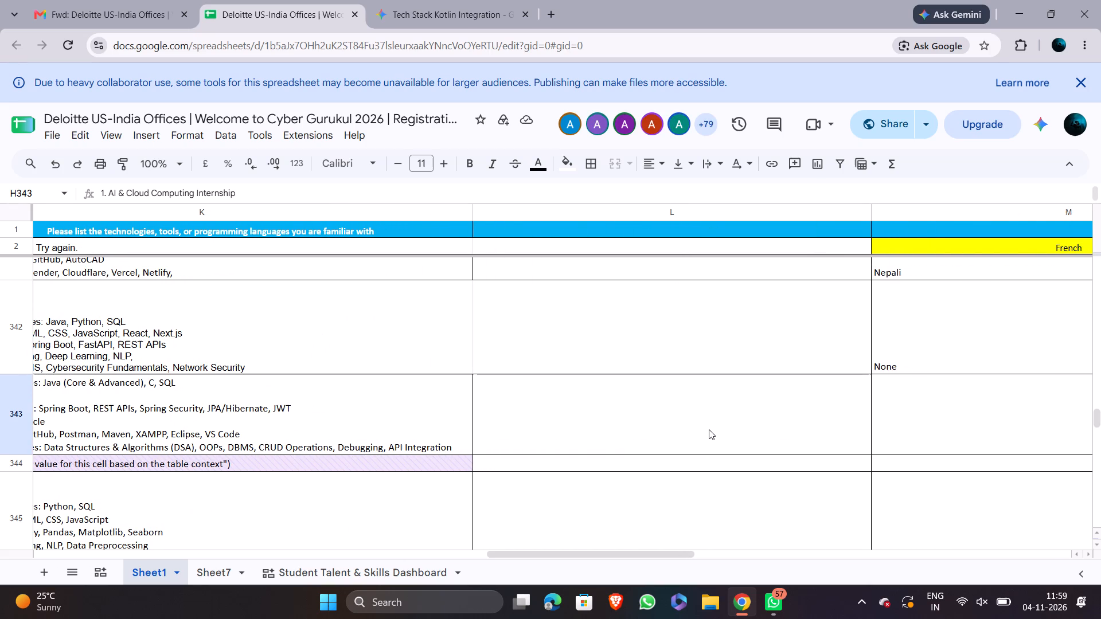
# Review row 343's student details, certifications, issuing organisations and technologies against the neighbouring students' rows.
pyautogui.hscroll(6, 709, 429)
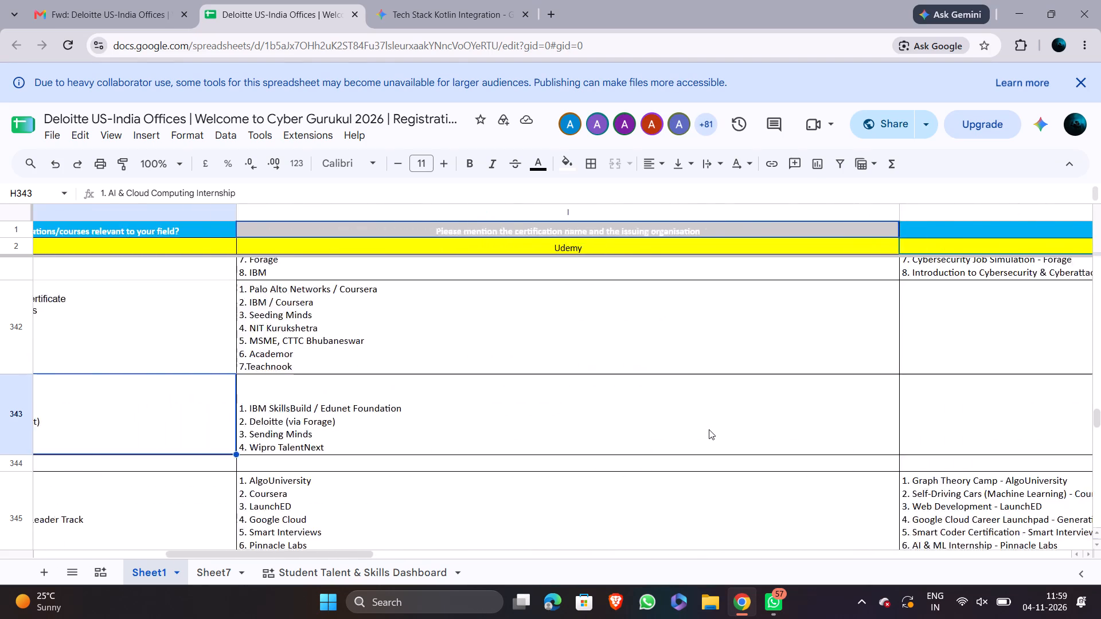
pyautogui.hscroll(4, 709, 429)
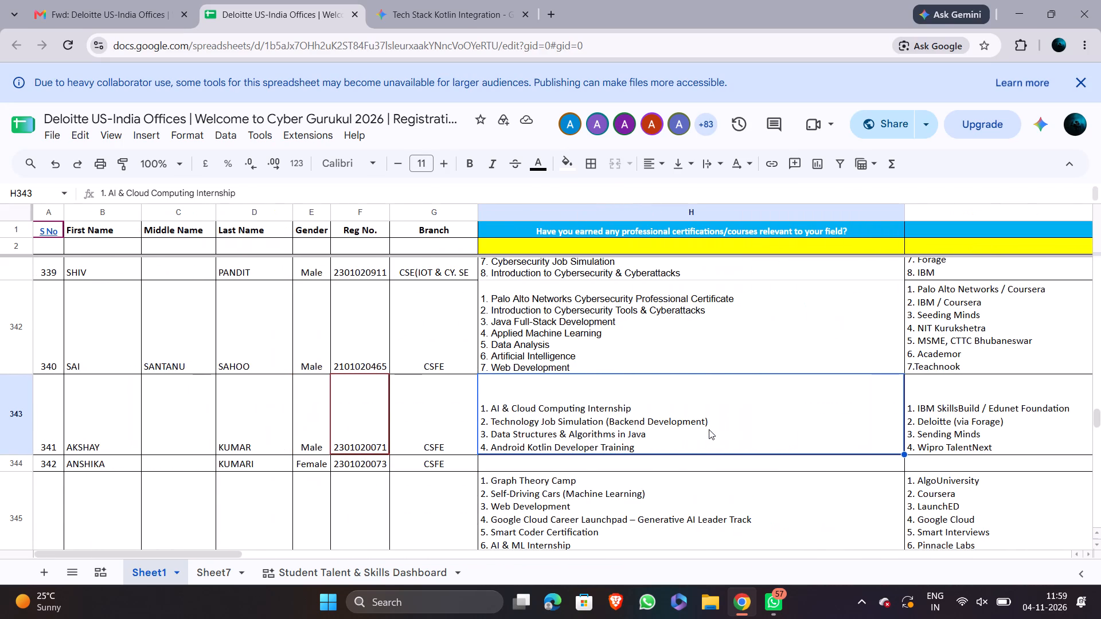
pyautogui.scroll(5, 709, 429)
pyautogui.scroll(-4, 709, 429)
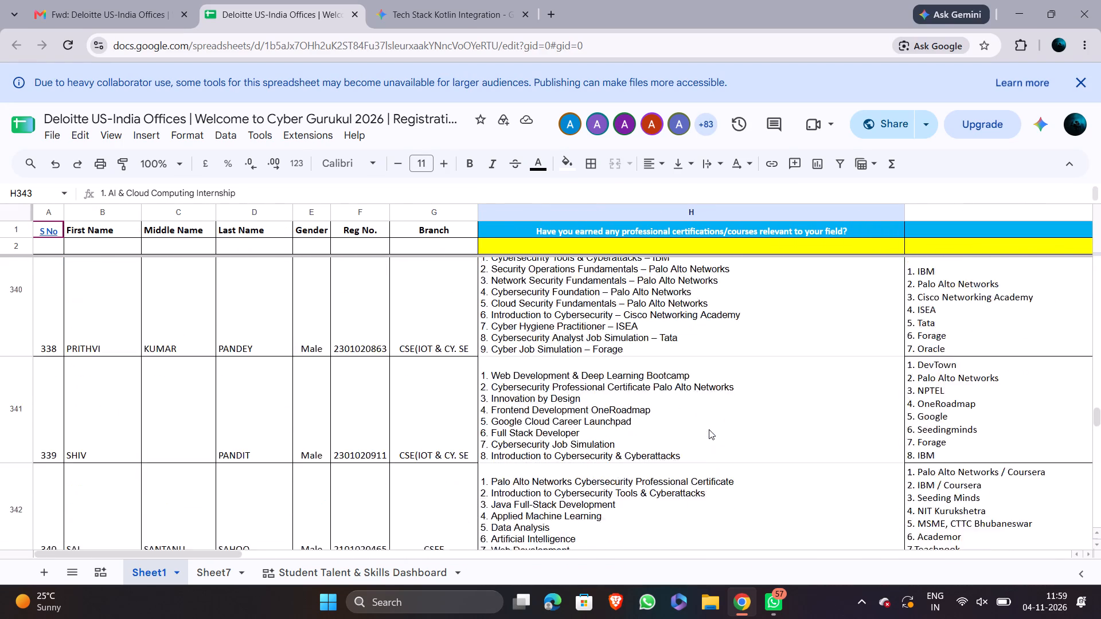
pyautogui.scroll(4, 709, 429)
pyautogui.scroll(-1, 709, 429)
pyautogui.hscroll(1, 709, 429)
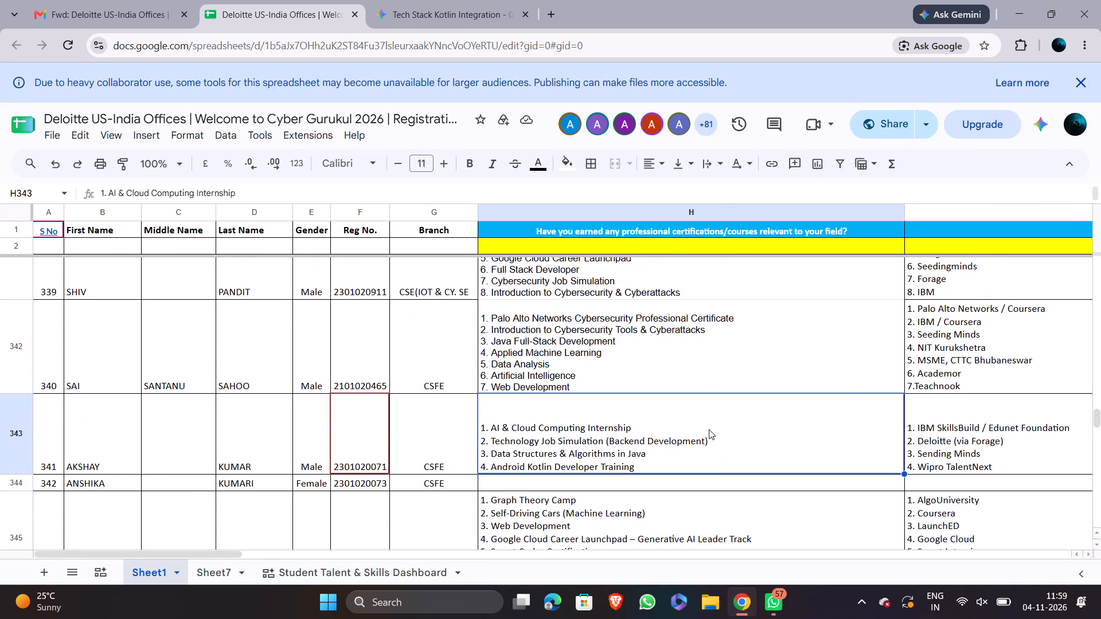
pyautogui.hscroll(-7, 709, 429)
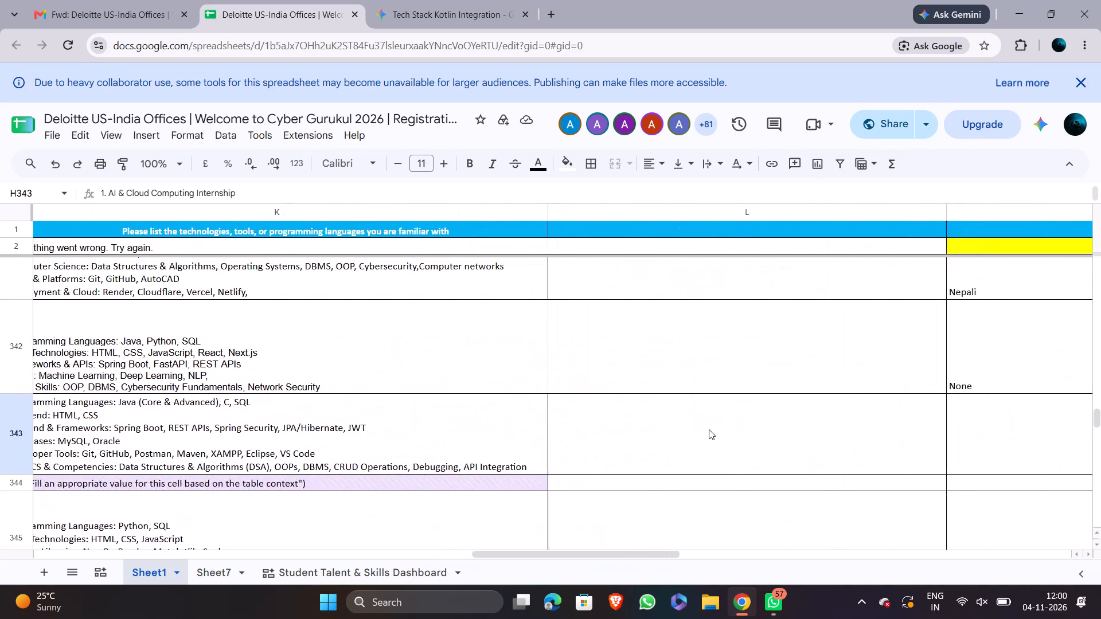
pyautogui.hscroll(-2, 709, 429)
# Close the browser window containing the registration sheet.
pyautogui.click(1100, 0)
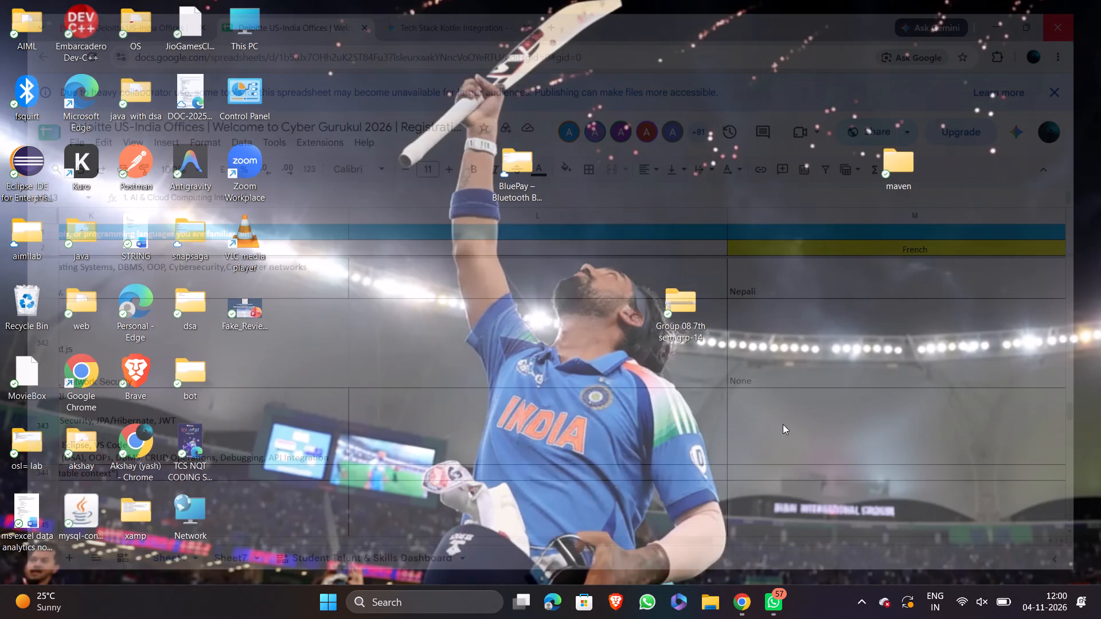
# Shut down the computer from the desktop, choosing Shut down as the power action.
pyautogui.hotkey('alt', 'F4')
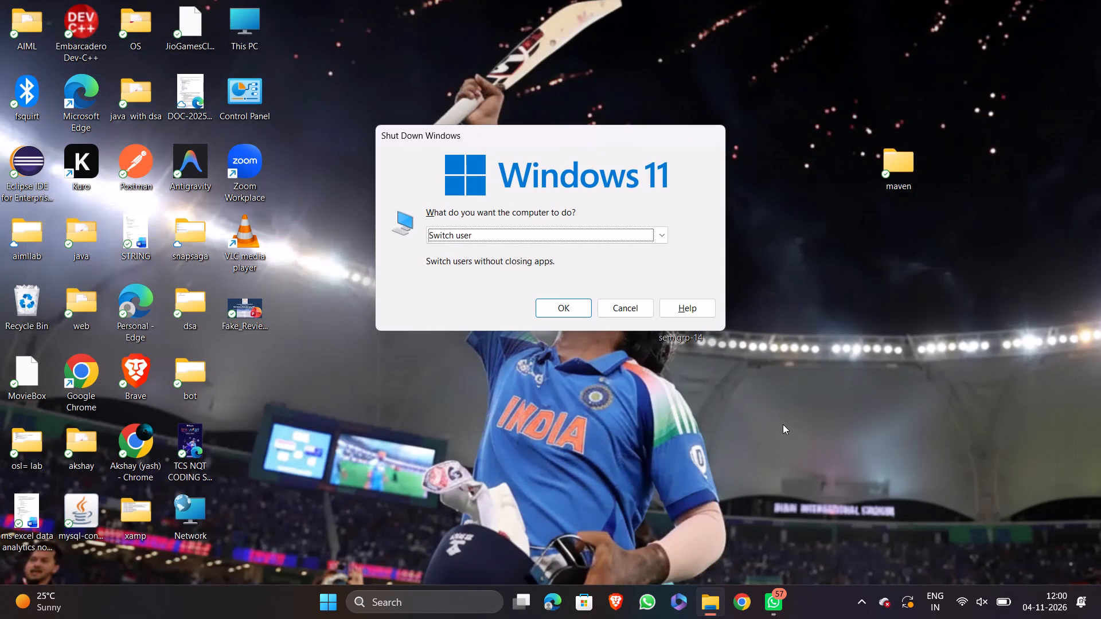
pyautogui.click(661, 232)
pyautogui.click(532, 285)
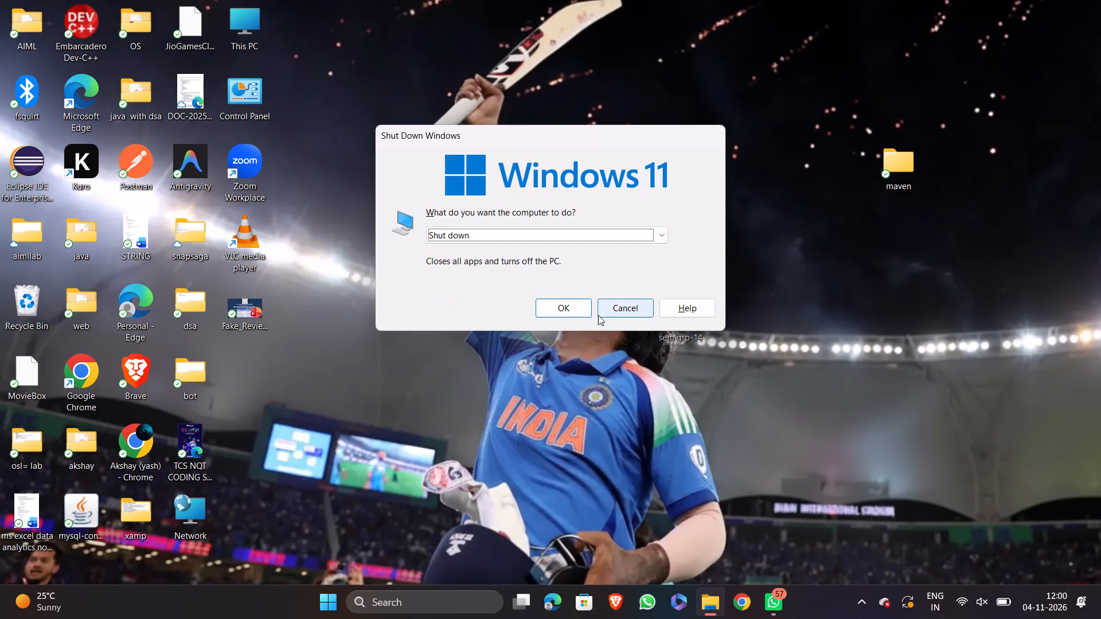
pyautogui.click(575, 311)
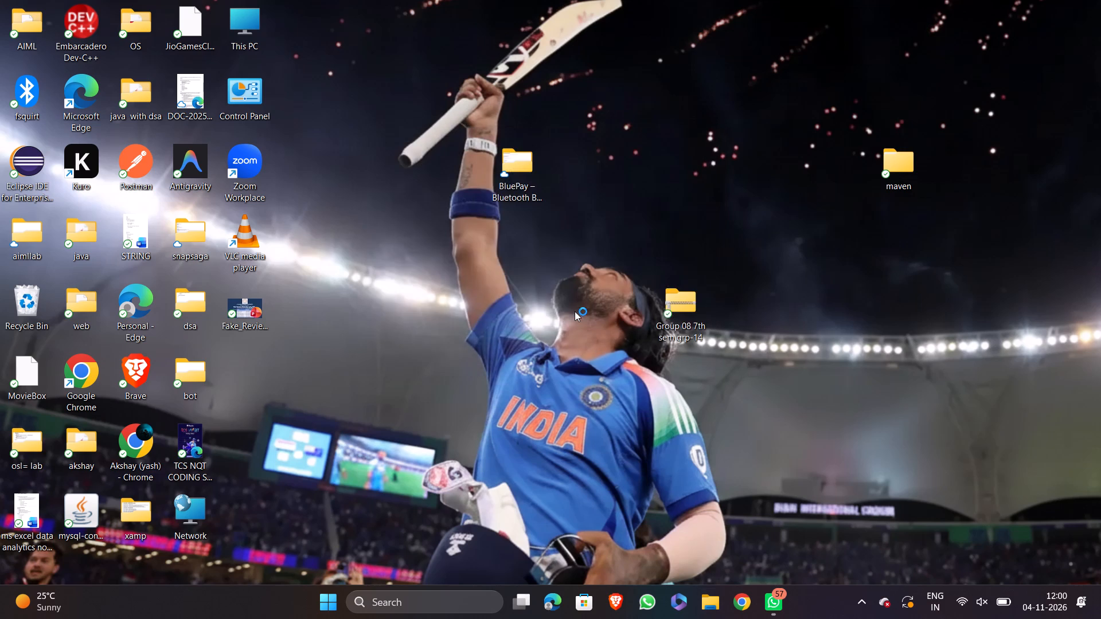